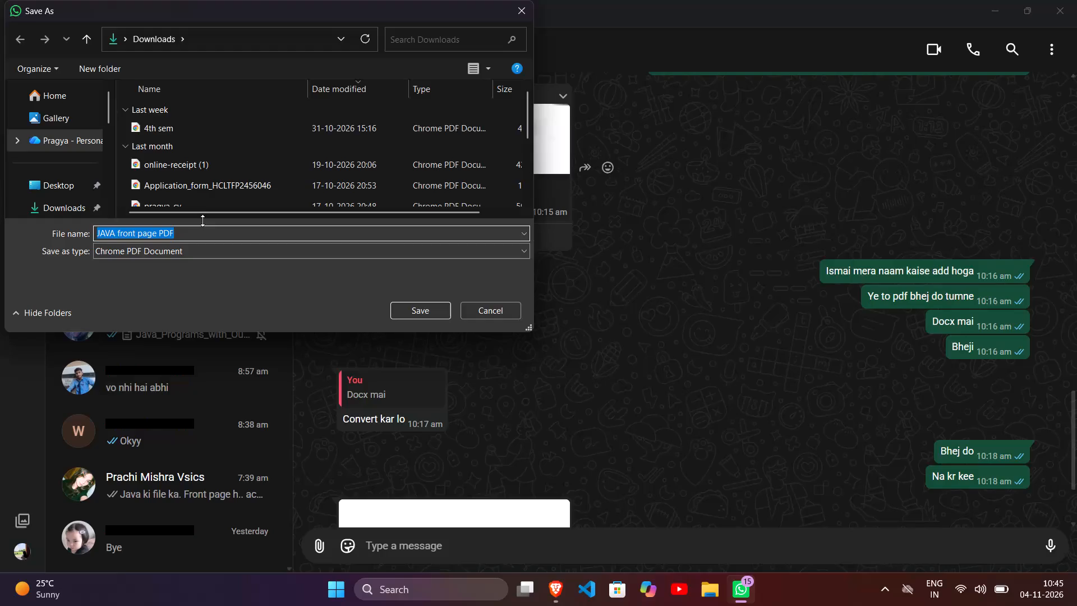
Name the received JAVA front page file java.docx and choose the Desktop folder as its save location.
{"action": "left_click", "coordinate": [202, 221]}
{"action": "key", "text": "BackSpace"}
{"action": "key", "text": "BackSpace"}
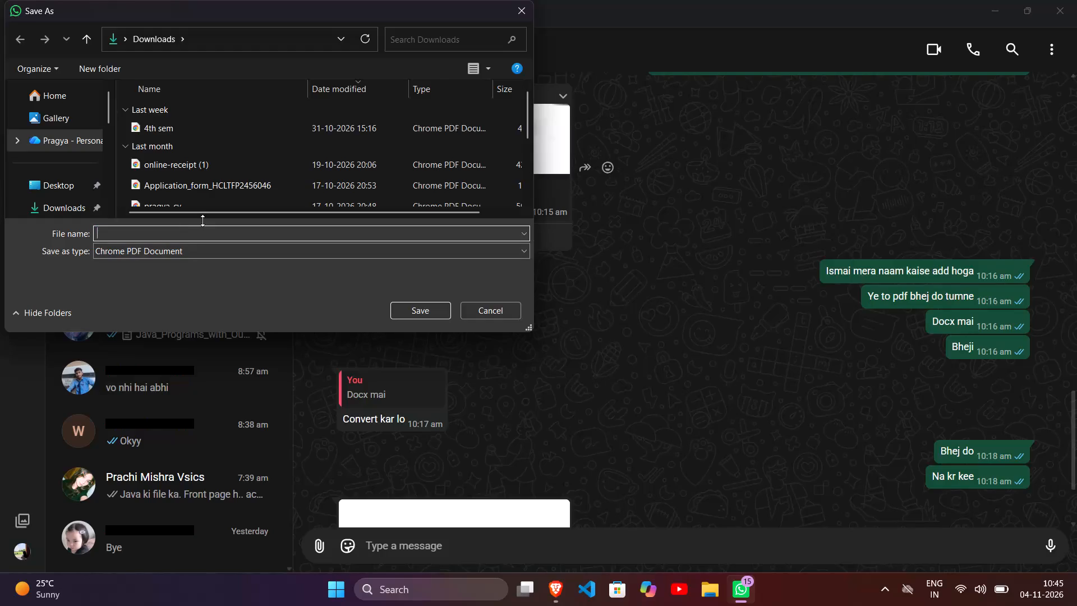
{"action": "type", "text": "java"}
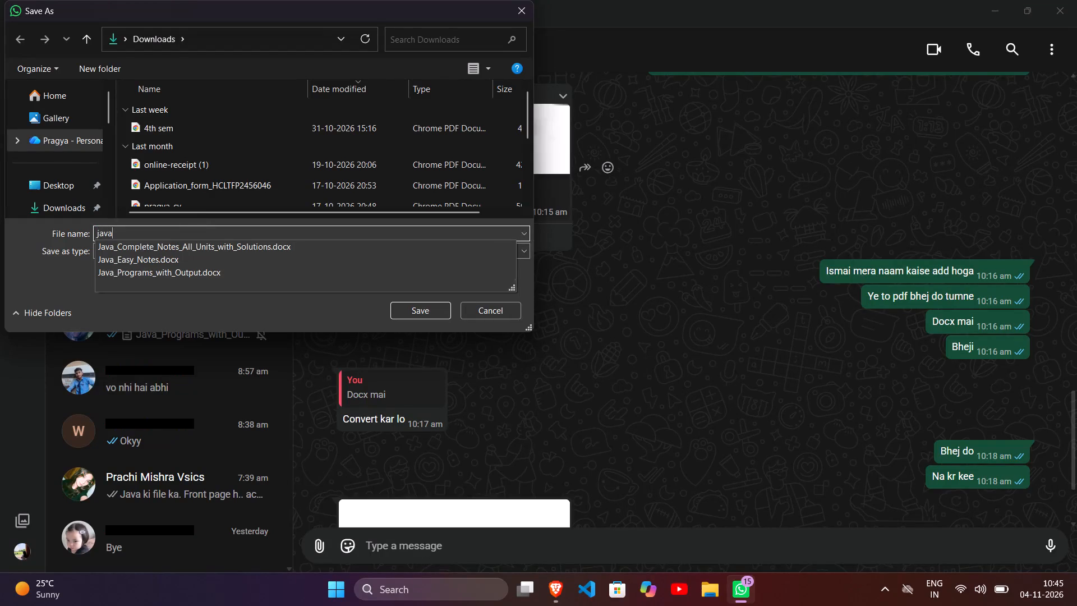
{"action": "type", "text": ".docx"}
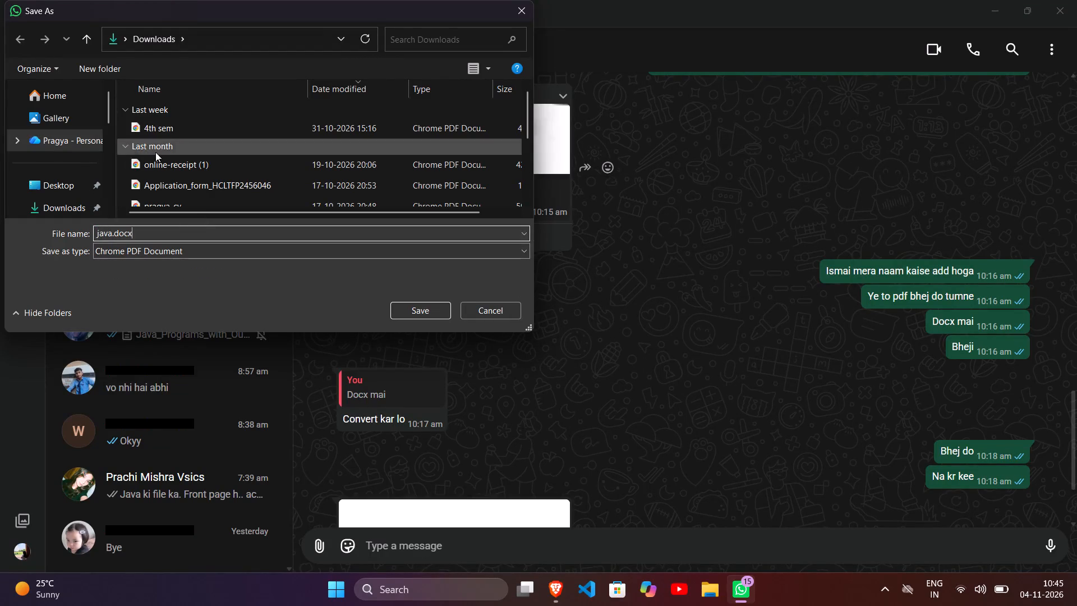
{"action": "scroll", "coordinate": [73, 187], "scroll_direction": "down", "scroll_amount": 1}
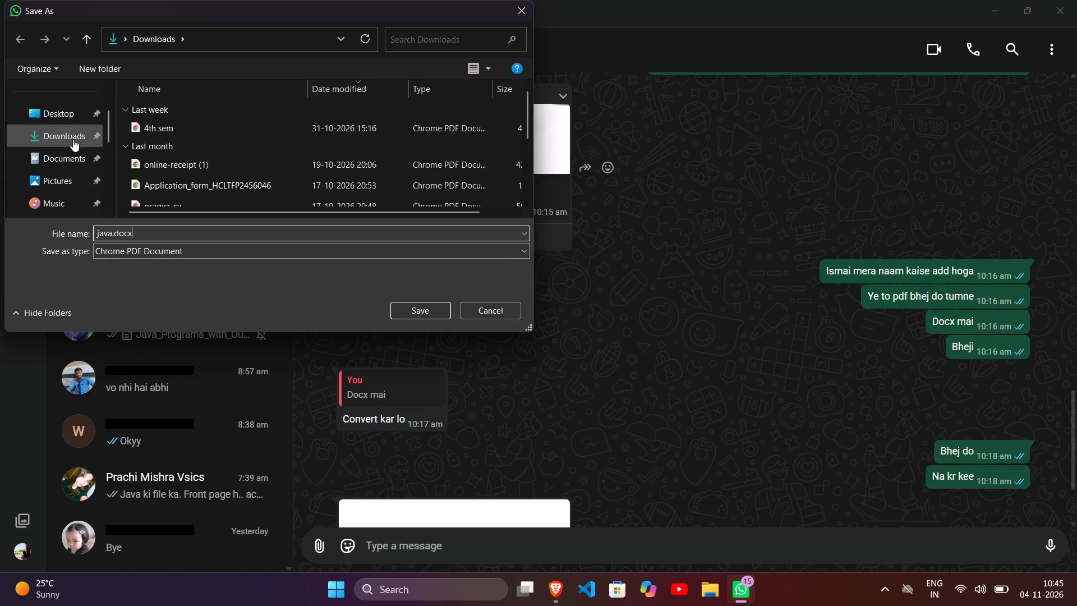
{"action": "left_click", "coordinate": [70, 114]}
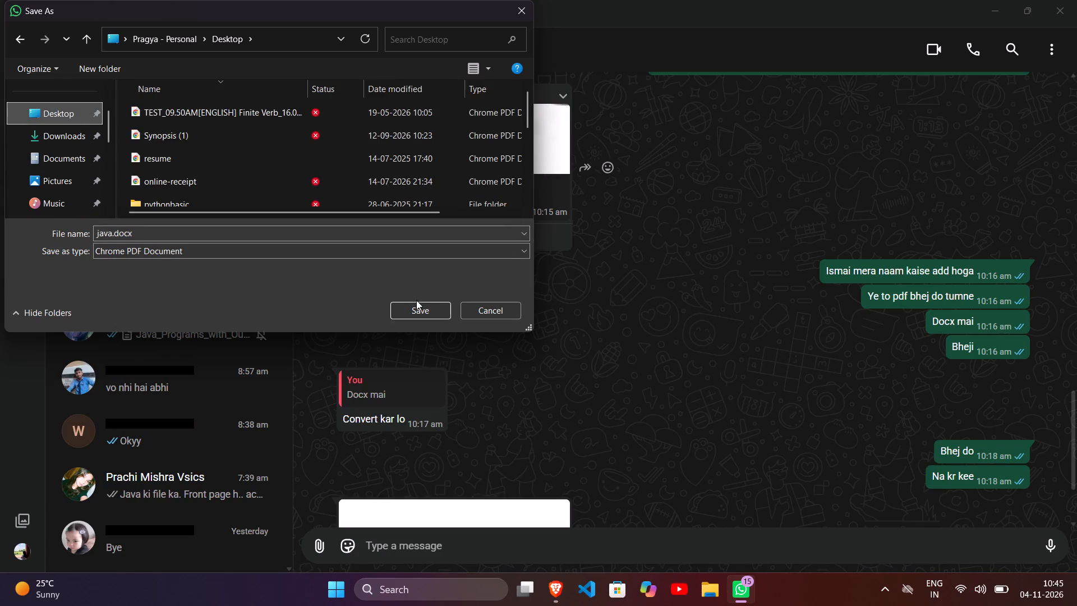
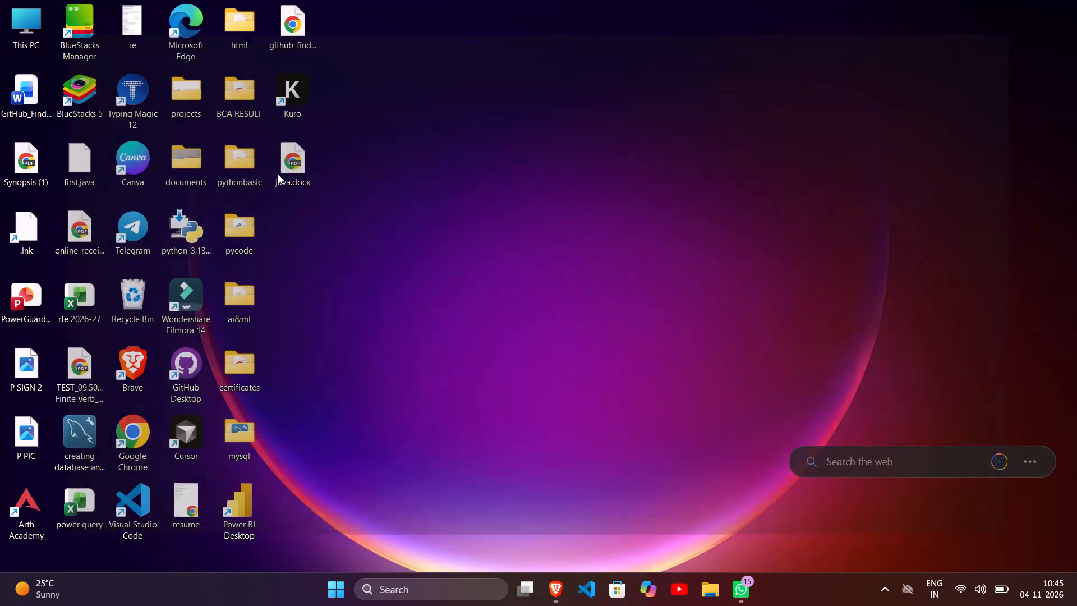
Look through the pages of the opened JAVA front page PDF in Chrome, and close the viewer window.
{"action": "scroll", "coordinate": [605, 295], "scroll_direction": "down", "scroll_amount": 1}
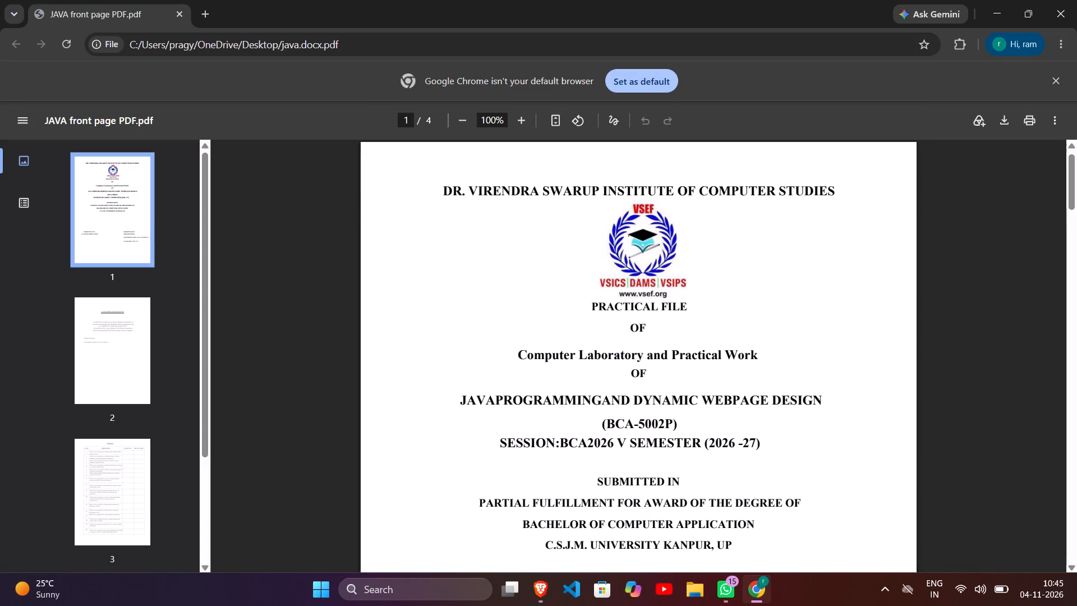
{"action": "scroll", "coordinate": [605, 295], "scroll_direction": "down", "scroll_amount": 5}
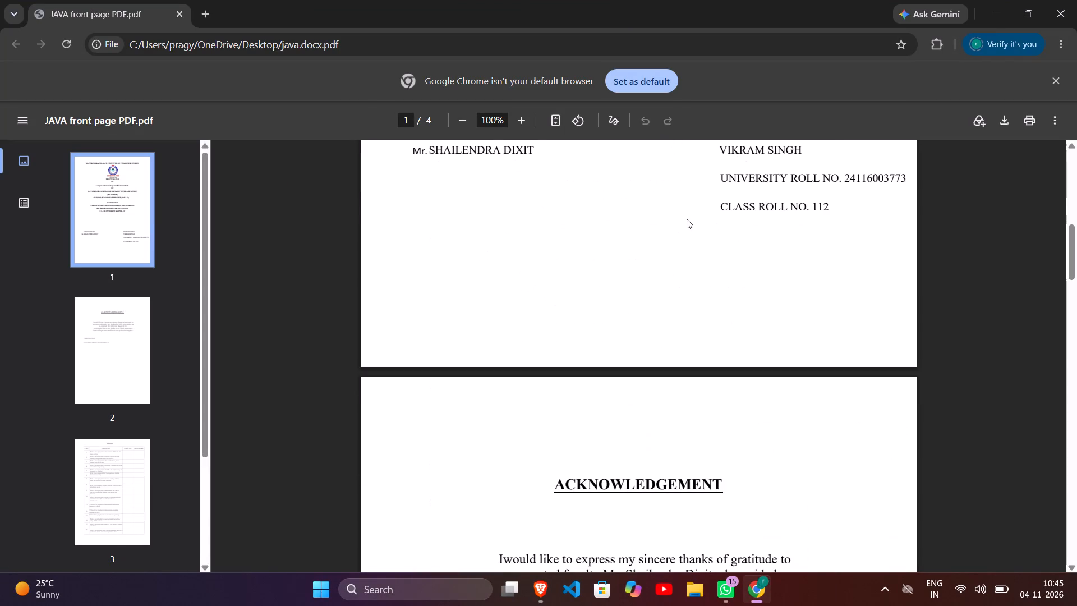
{"action": "left_click", "coordinate": [687, 219]}
{"action": "left_click", "coordinate": [1051, 118]}
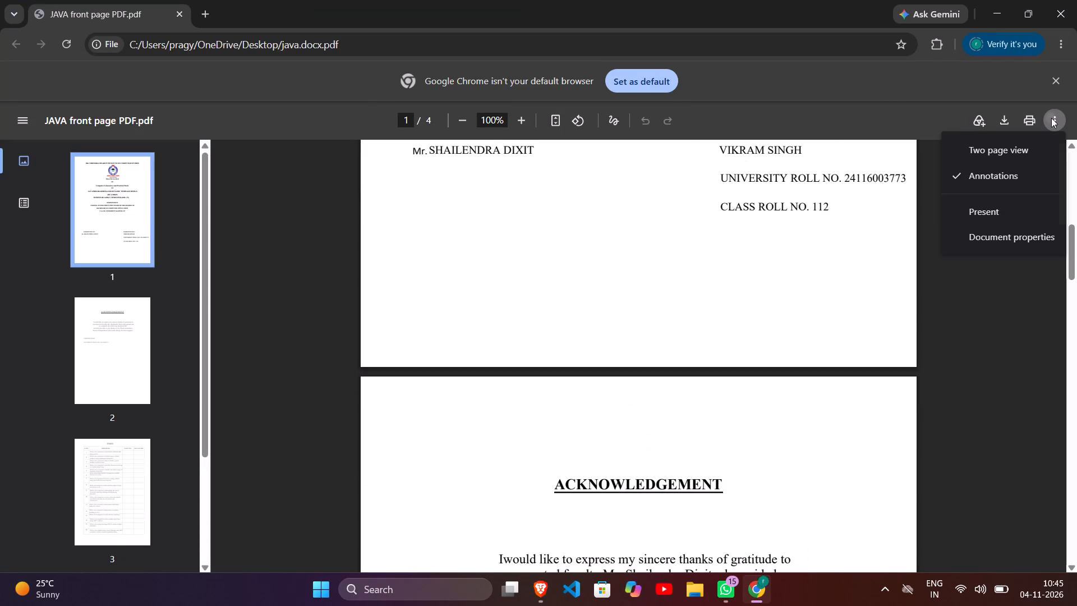
{"action": "left_click", "coordinate": [693, 288]}
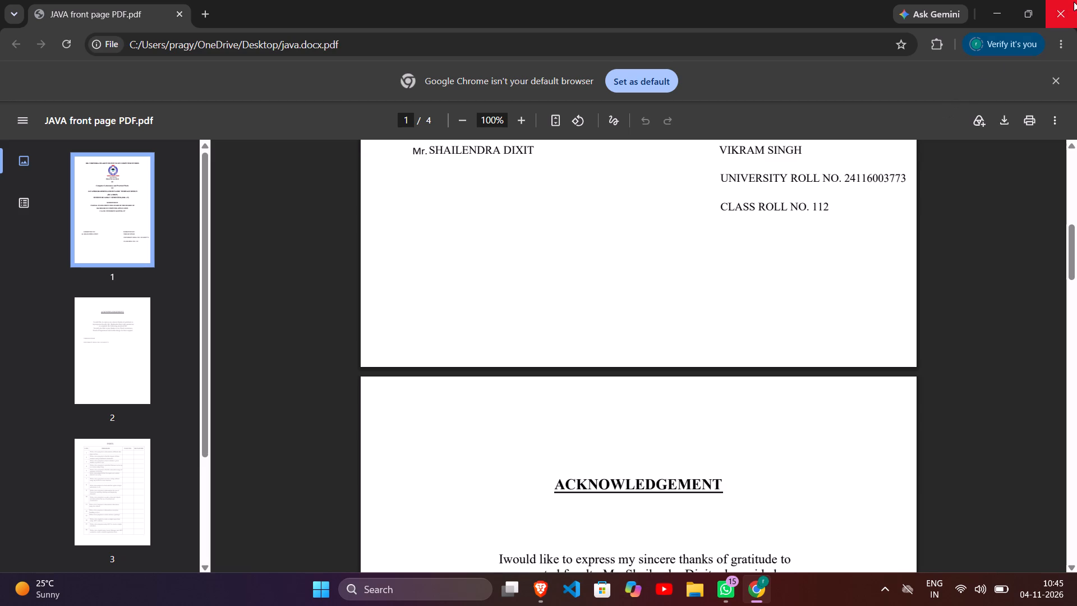
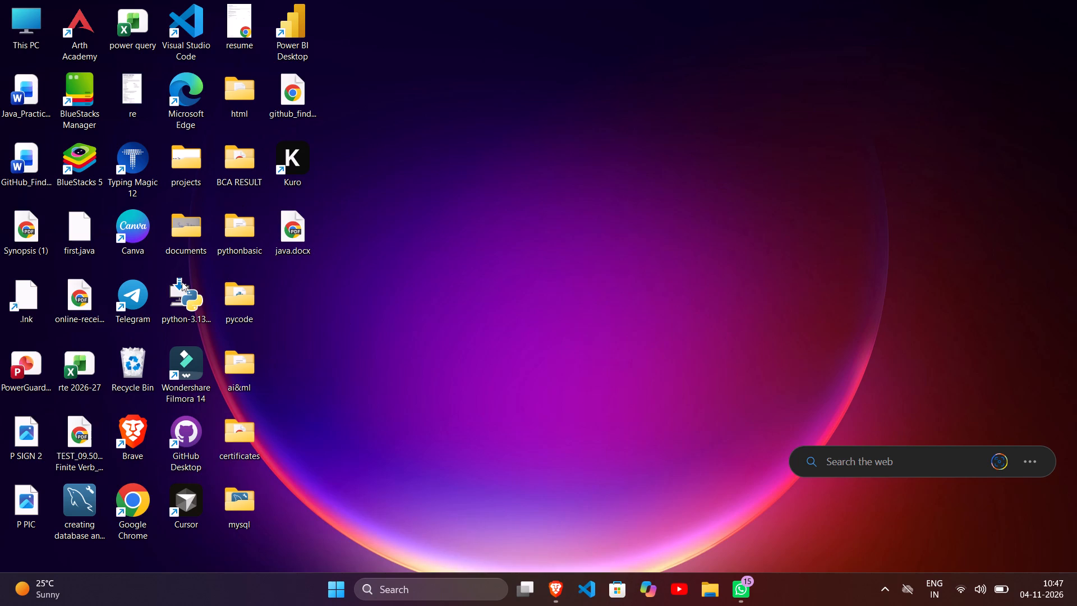
{"action": "double_click", "coordinate": [14, 29]}
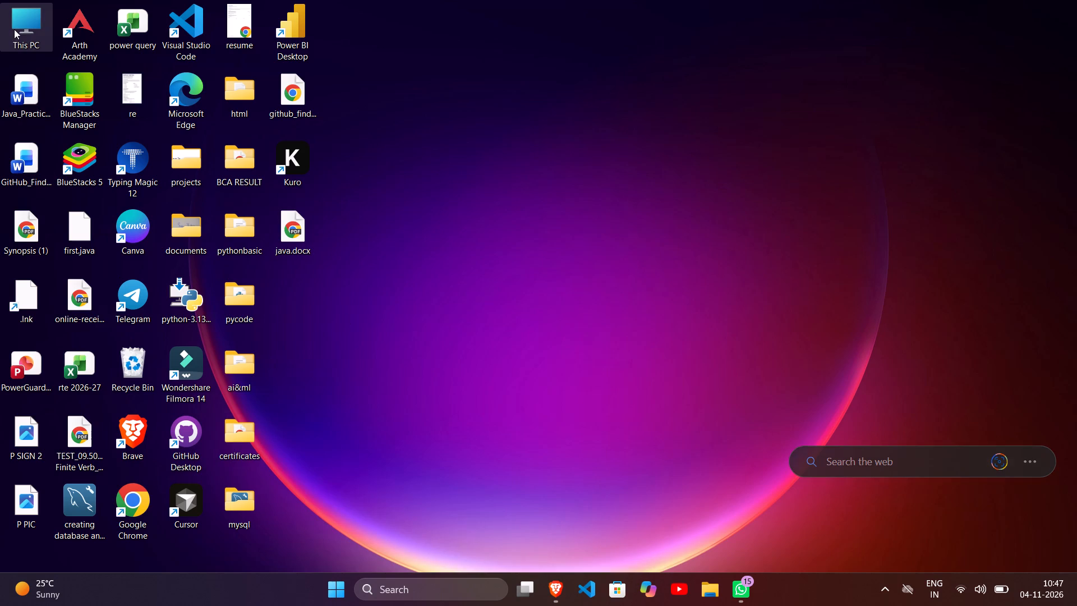
{"action": "left_click", "coordinate": [1061, 12]}
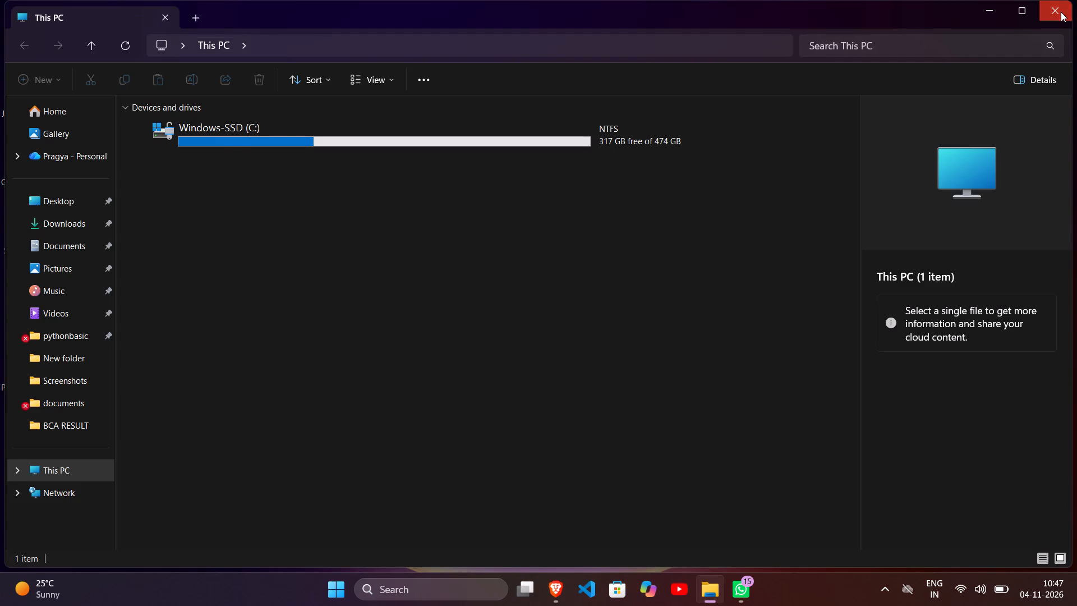
{"action": "double_click", "coordinate": [24, 104]}
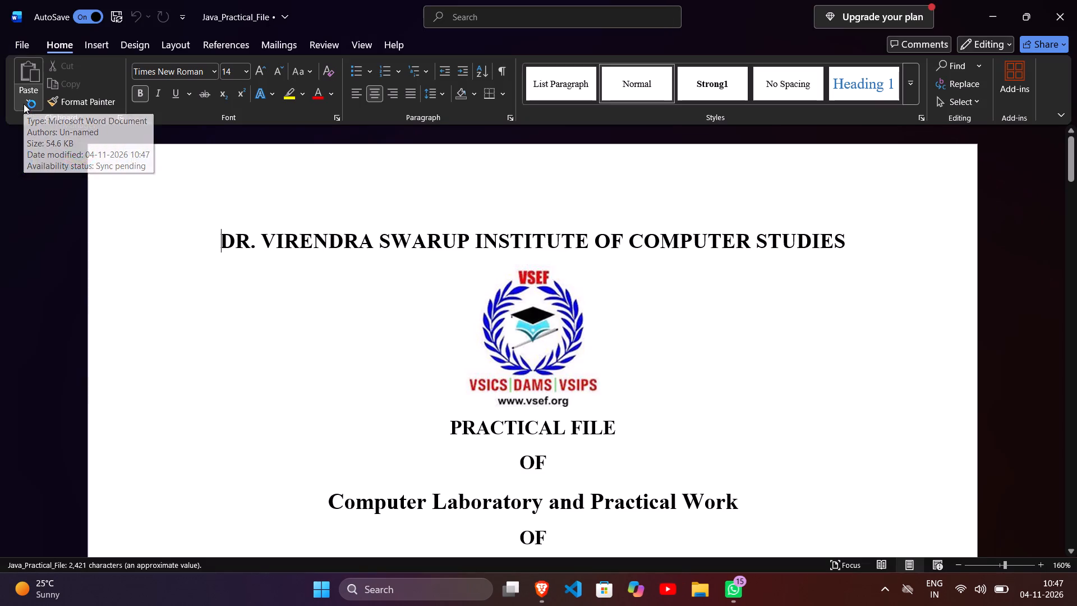
Delete the old student name under SUBMITTED BY on the cover page.
{"action": "scroll", "coordinate": [606, 348], "scroll_direction": "down", "scroll_amount": 4, "text": "ctrl"}
{"action": "scroll", "coordinate": [606, 348], "scroll_direction": "down", "scroll_amount": 1}
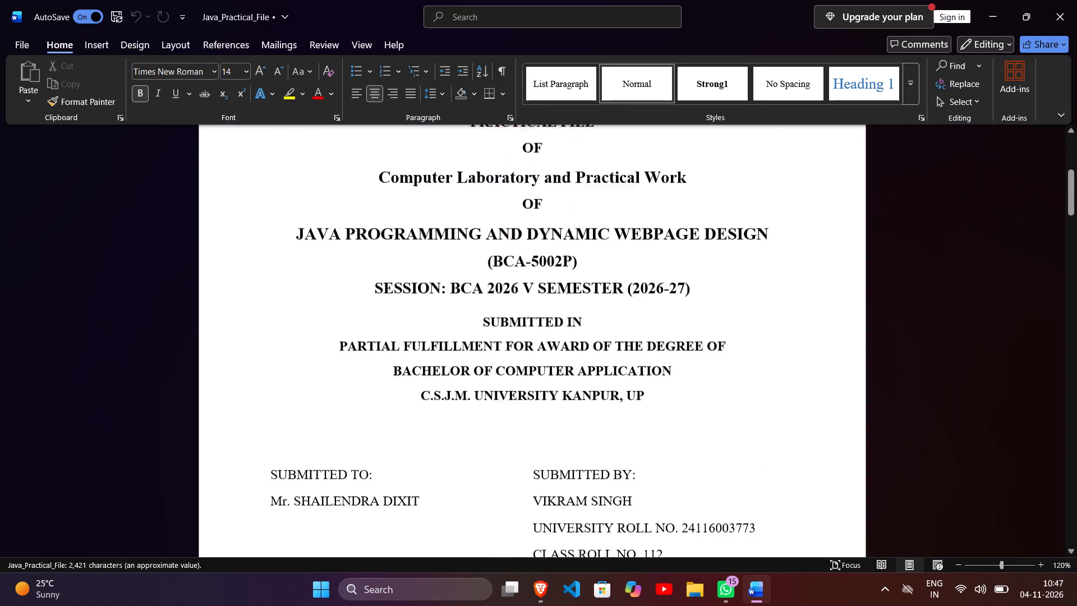
{"action": "scroll", "coordinate": [606, 348], "scroll_direction": "down", "scroll_amount": 2}
{"action": "scroll", "coordinate": [606, 348], "scroll_direction": "up", "scroll_amount": 2}
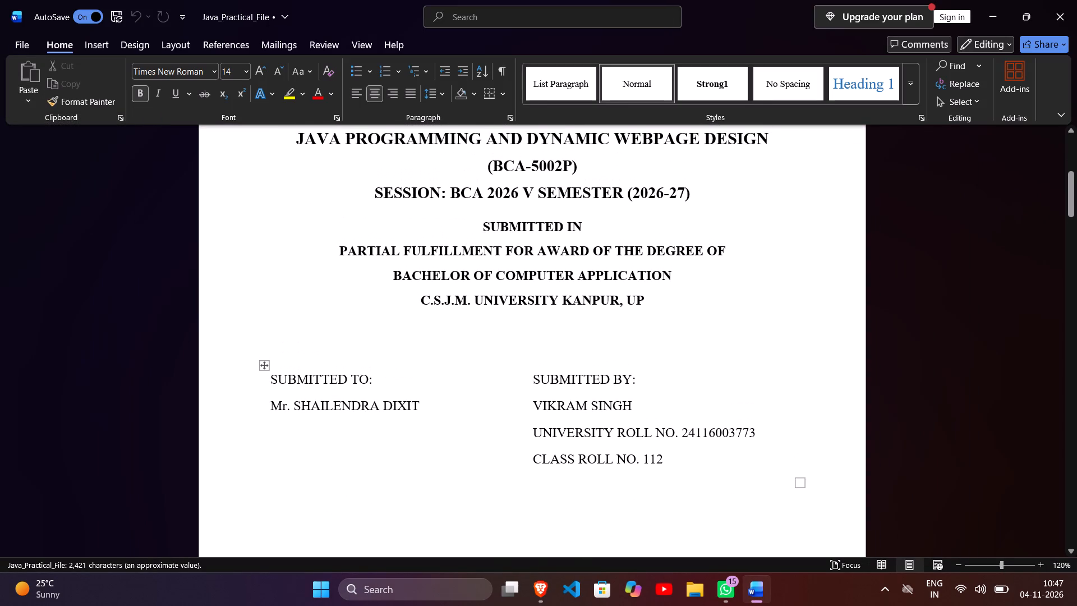
{"action": "scroll", "coordinate": [606, 348], "scroll_direction": "up", "scroll_amount": 1}
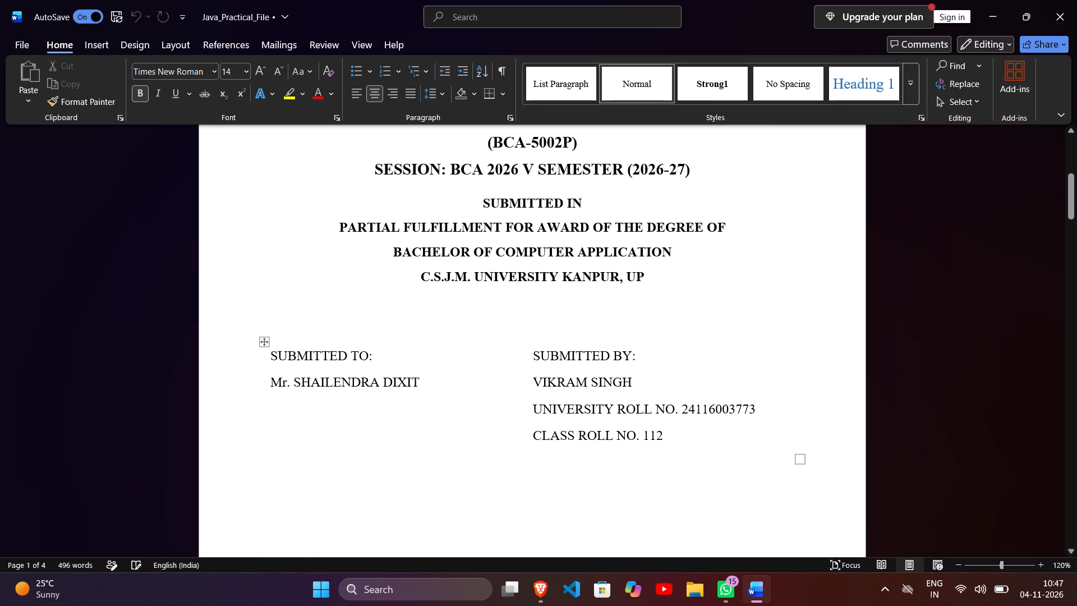
{"action": "left_click", "coordinate": [635, 381]}
{"action": "key", "text": "BackSpace"}
{"action": "key", "text": "BackSpace"}
{"action": "key", "text": "BackSpace"}
{"action": "key", "text": "BackSpace"}
{"action": "key", "text": "BackSpace"}
{"action": "key", "text": "BackSpace"}
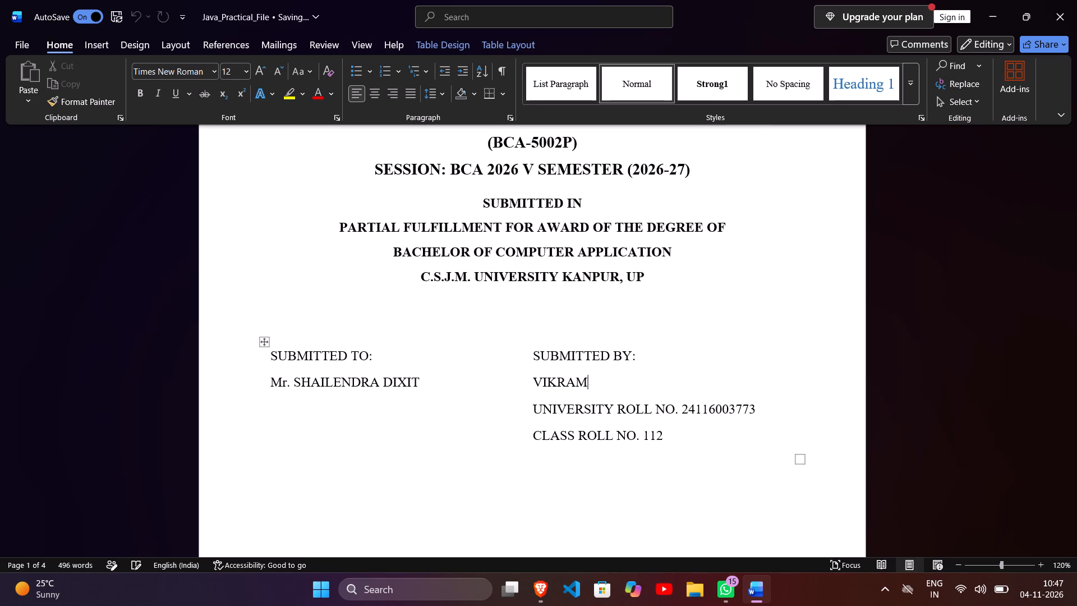
{"action": "key", "text": "BackSpace"}
{"action": "key", "text": "BackSpace"}
{"action": "key", "text": "BackSpace"}
{"action": "key", "text": "BackSpace"}
{"action": "key", "text": "BackSpace"}
{"action": "key", "text": "BackSpace"}
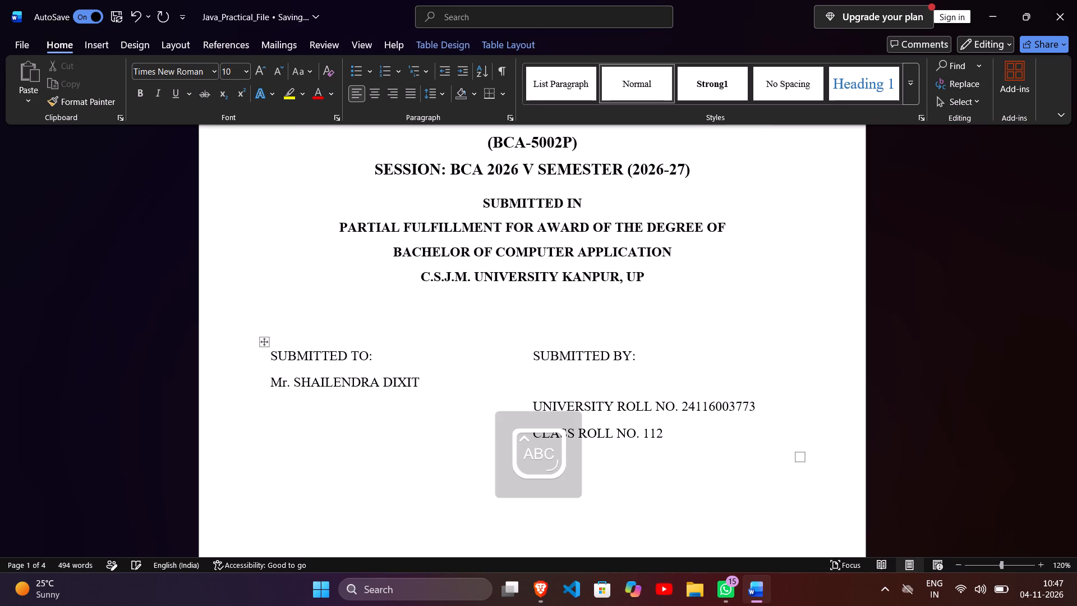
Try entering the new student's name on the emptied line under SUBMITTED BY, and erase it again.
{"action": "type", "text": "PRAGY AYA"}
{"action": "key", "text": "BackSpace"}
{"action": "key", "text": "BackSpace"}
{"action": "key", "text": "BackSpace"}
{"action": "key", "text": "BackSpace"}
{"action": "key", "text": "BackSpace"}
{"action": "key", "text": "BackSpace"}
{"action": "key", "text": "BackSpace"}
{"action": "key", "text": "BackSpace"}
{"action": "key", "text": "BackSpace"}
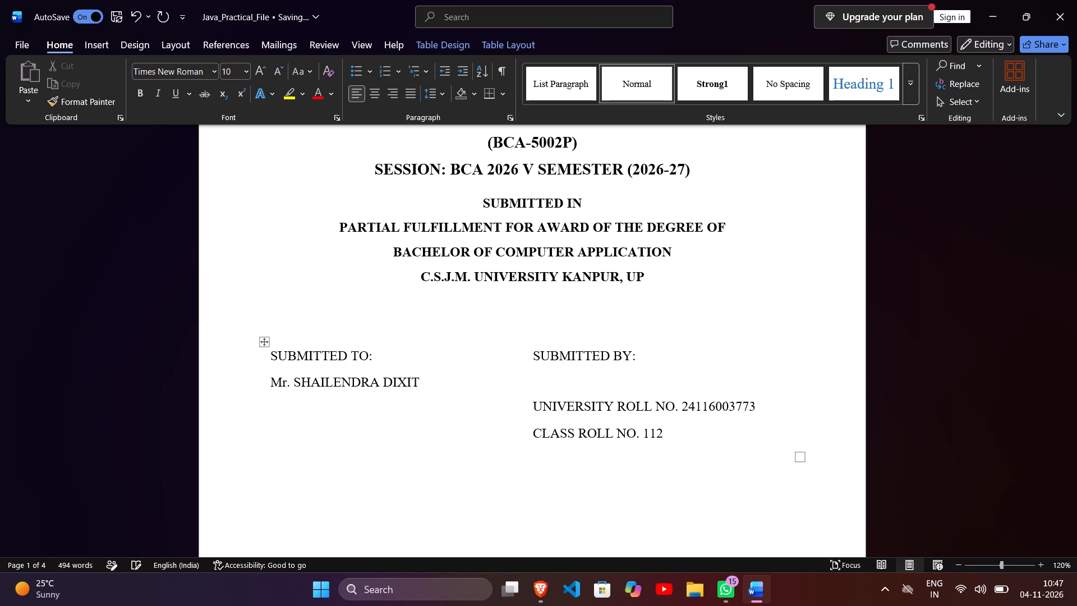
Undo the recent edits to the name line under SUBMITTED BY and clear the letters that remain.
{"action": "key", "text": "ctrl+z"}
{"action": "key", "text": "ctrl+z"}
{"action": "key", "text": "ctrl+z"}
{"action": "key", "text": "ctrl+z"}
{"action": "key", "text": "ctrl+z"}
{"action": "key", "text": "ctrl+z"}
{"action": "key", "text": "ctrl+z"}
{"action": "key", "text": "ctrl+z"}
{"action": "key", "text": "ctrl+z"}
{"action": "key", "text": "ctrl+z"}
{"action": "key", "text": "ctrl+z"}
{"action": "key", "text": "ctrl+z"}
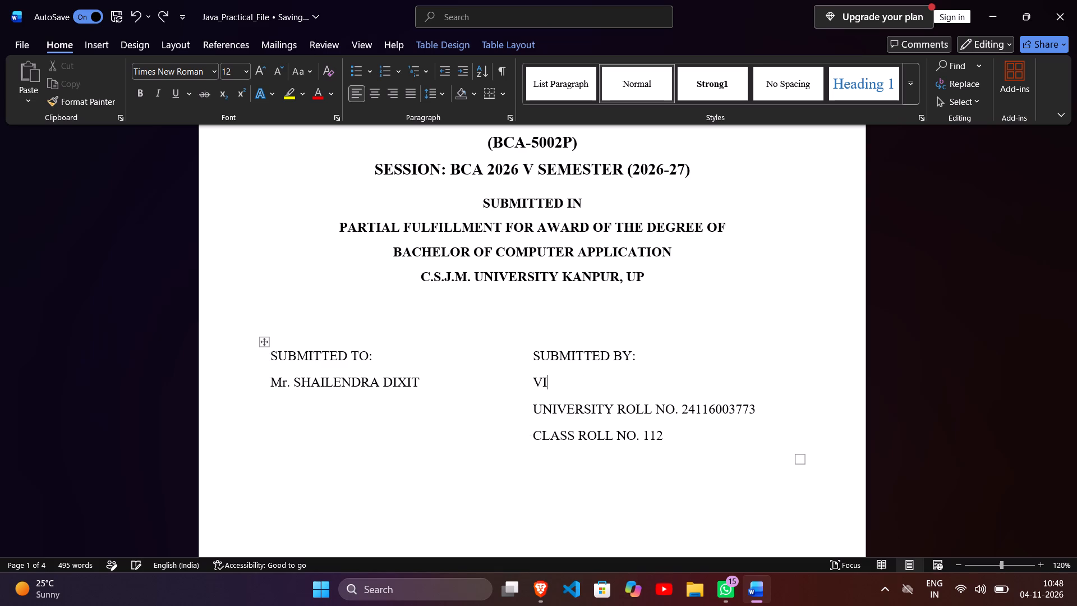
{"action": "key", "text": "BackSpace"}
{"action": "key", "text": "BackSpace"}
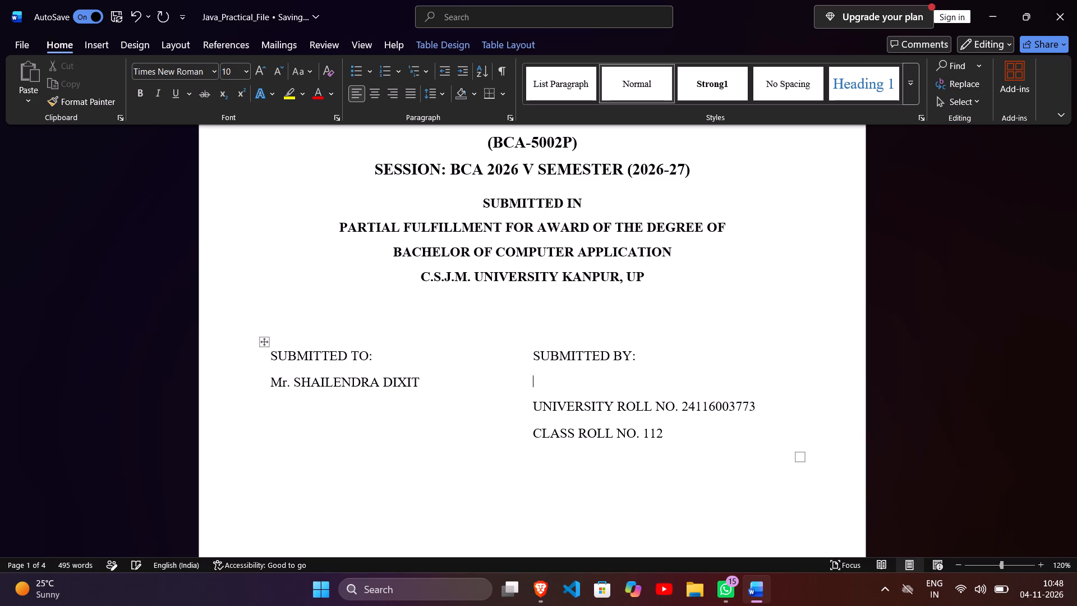
Set the font size to 12 on the empty line under SUBMITTED BY and enter the new student's name in capitals.
{"action": "left_click", "coordinate": [242, 72]}
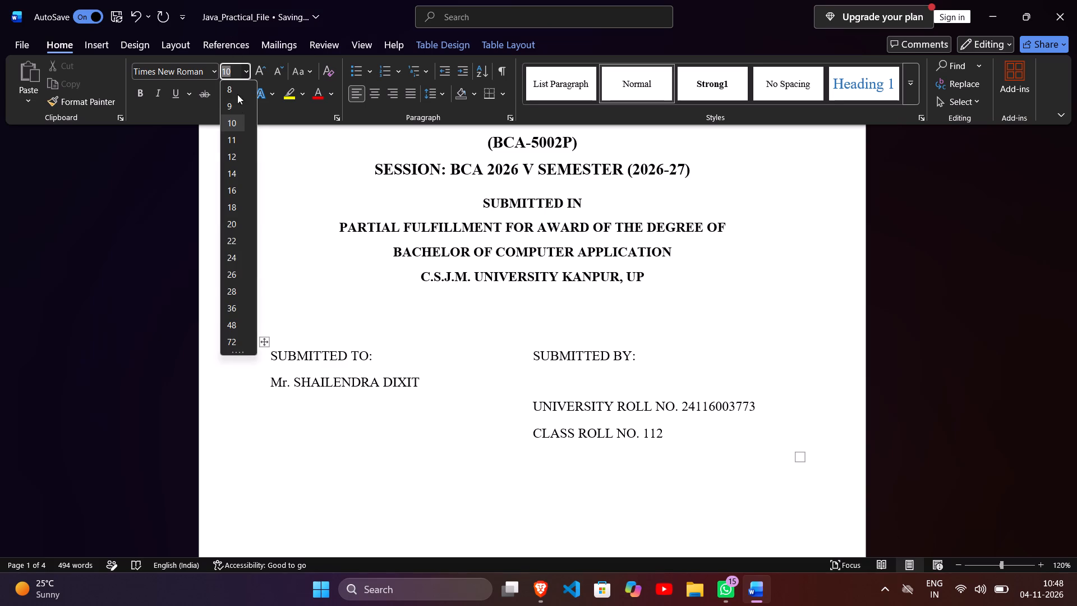
{"action": "left_click", "coordinate": [236, 152]}
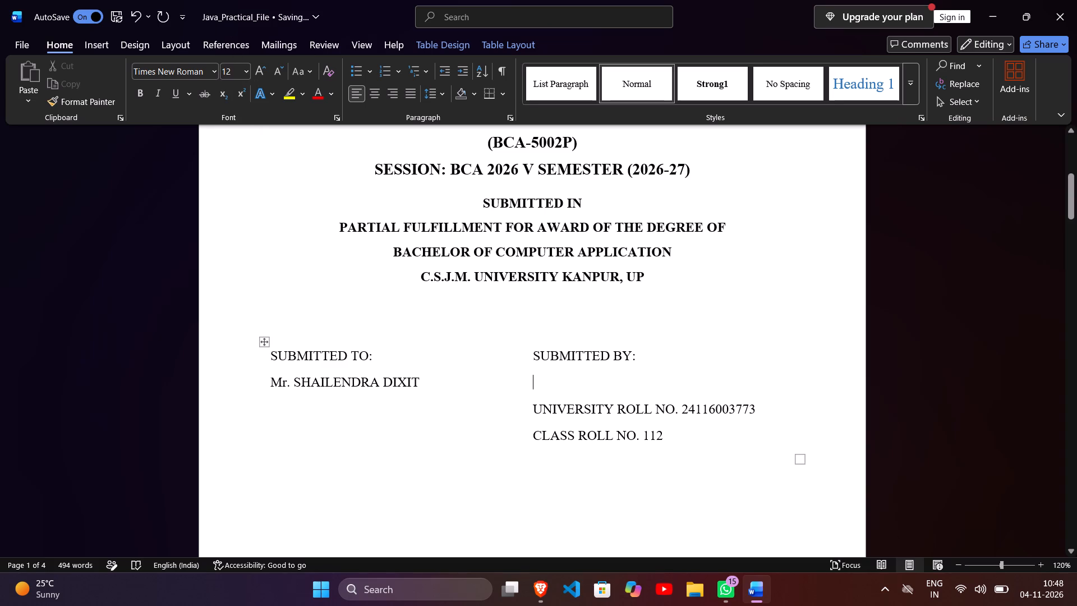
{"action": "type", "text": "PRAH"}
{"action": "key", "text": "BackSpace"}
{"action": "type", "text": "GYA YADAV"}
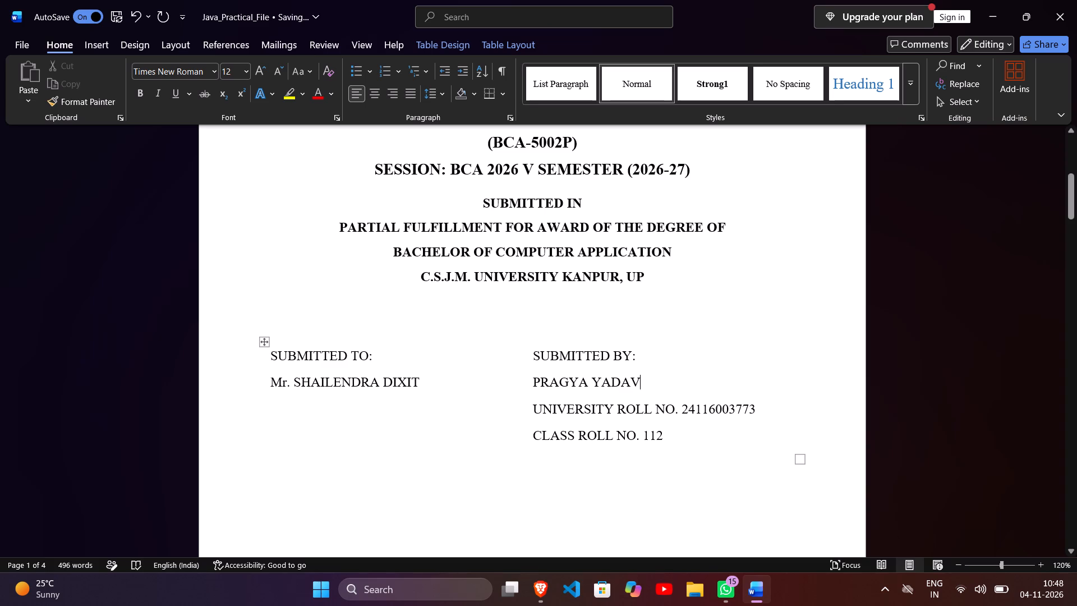
Replace the last four digits of the university roll number on the cover page with the new student's digits.
{"action": "left_click", "coordinate": [755, 416]}
{"action": "key", "text": "BackSpace"}
{"action": "key", "text": "BackSpace"}
{"action": "key", "text": "BackSpace"}
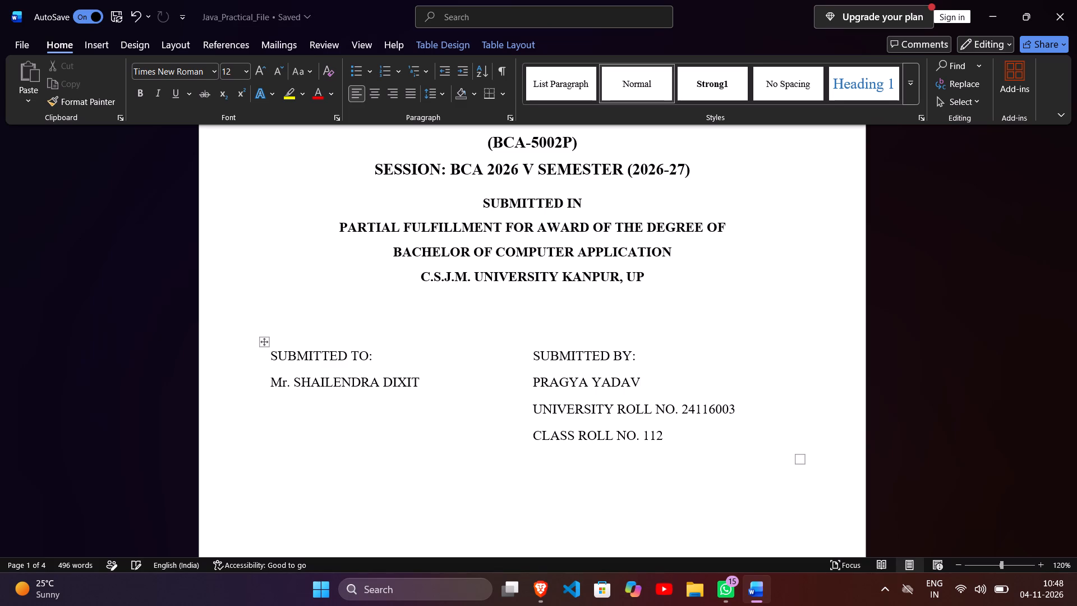
{"action": "key", "text": "BackSpace"}
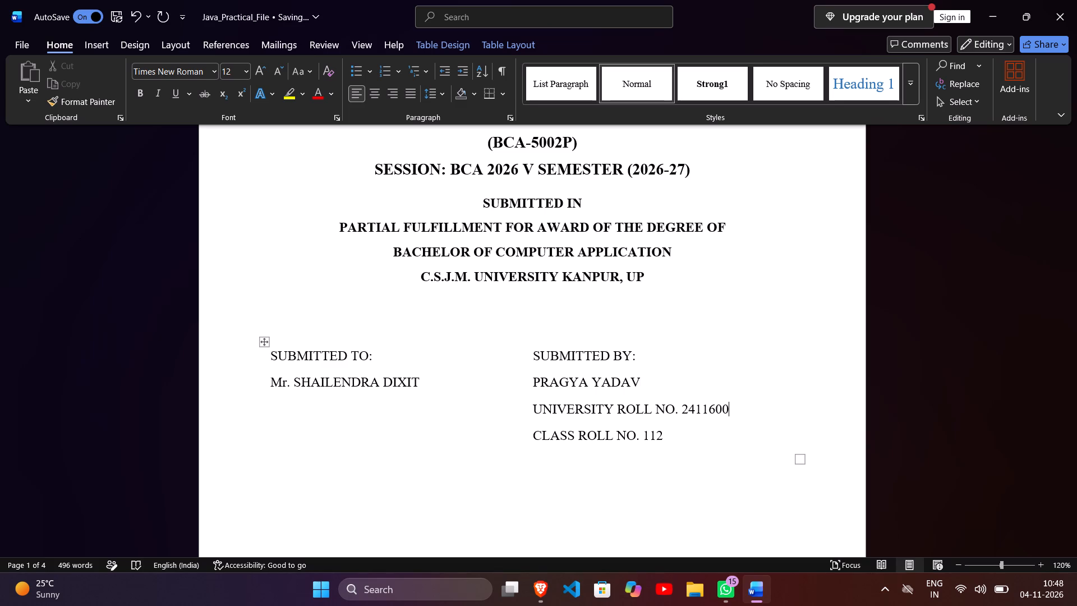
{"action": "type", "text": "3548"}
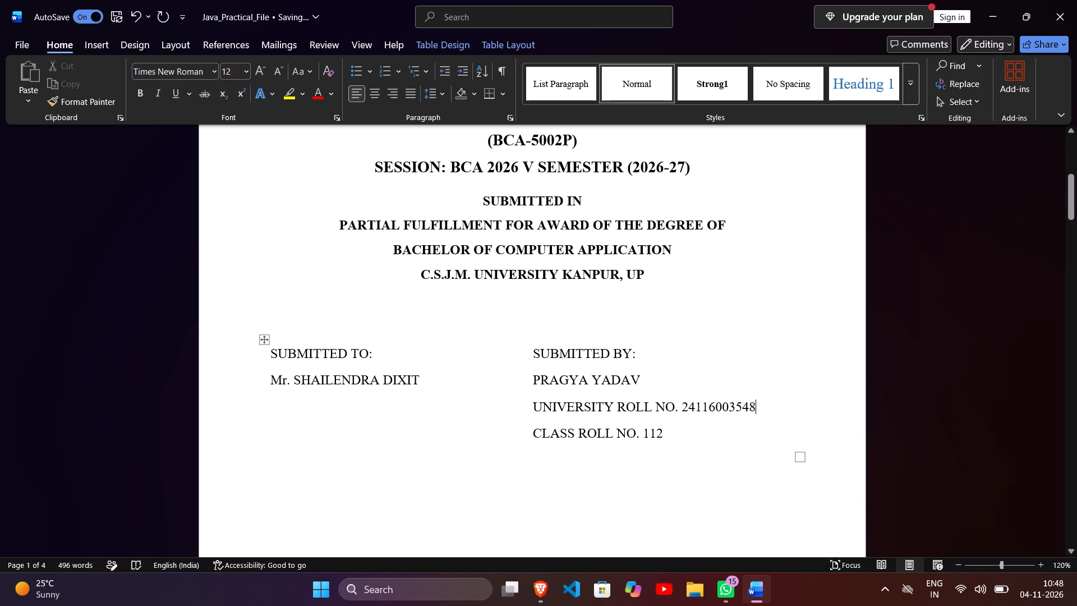
Change the class roll number on the cover page to the new student's number.
{"action": "left_click", "coordinate": [668, 436]}
{"action": "key", "text": "BackSpace"}
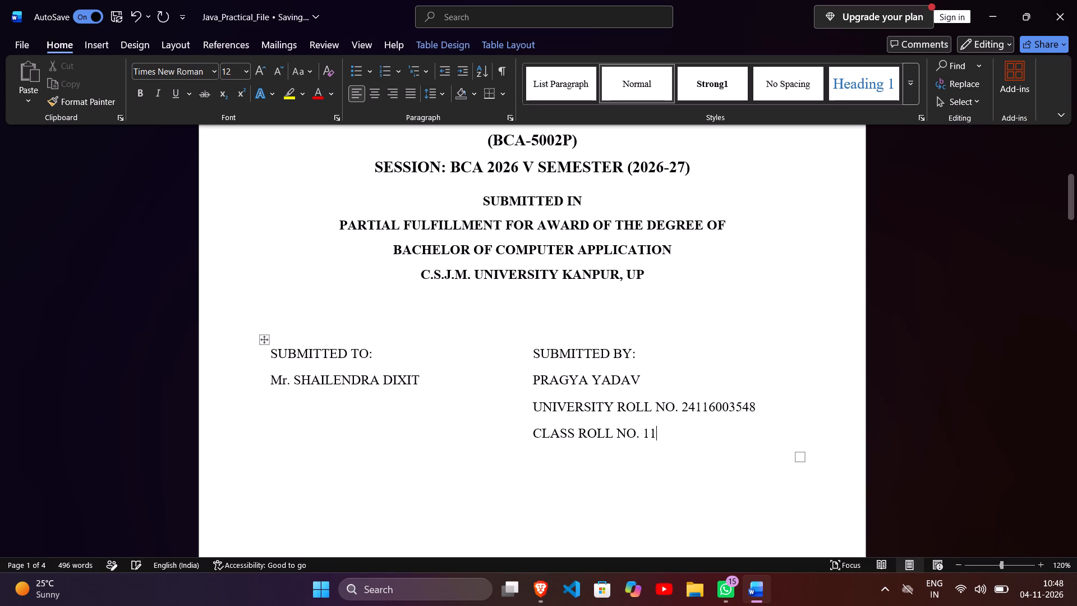
{"action": "key", "text": "BackSpace"}
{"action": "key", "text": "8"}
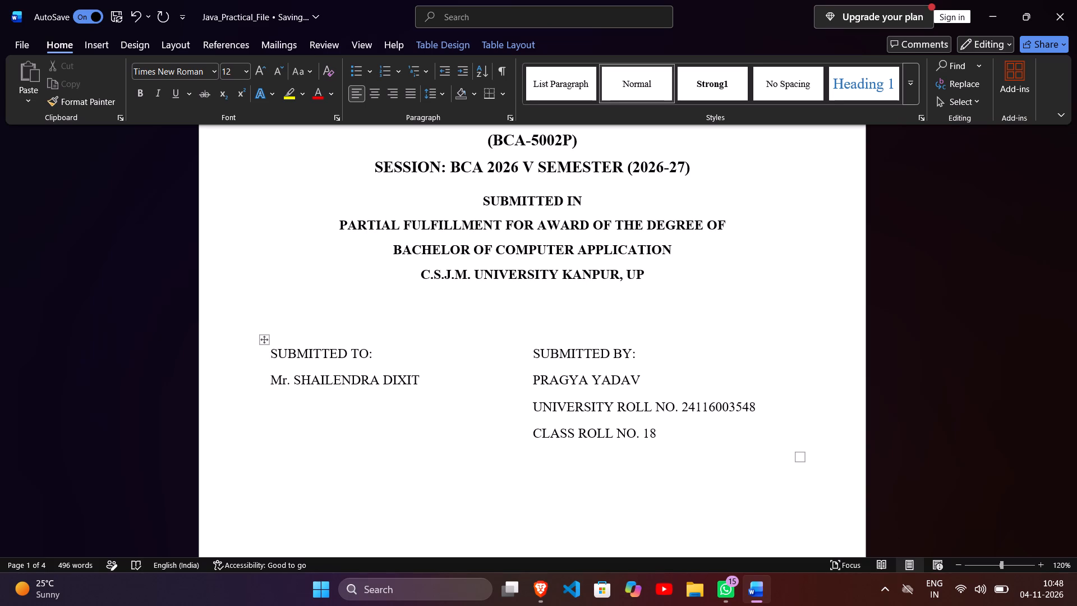
Left-align the acknowledgement text on page 2, keep its font size at 12, and set its line spacing to 1.5.
{"action": "scroll", "coordinate": [668, 436], "scroll_direction": "down", "scroll_amount": 6}
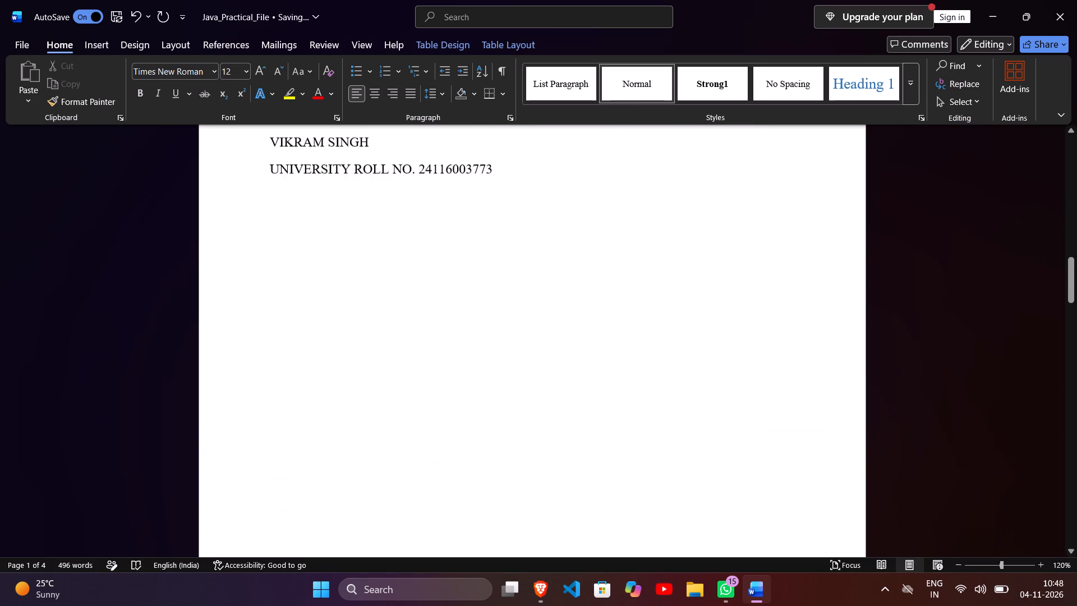
{"action": "scroll", "coordinate": [668, 436], "scroll_direction": "down", "scroll_amount": 1}
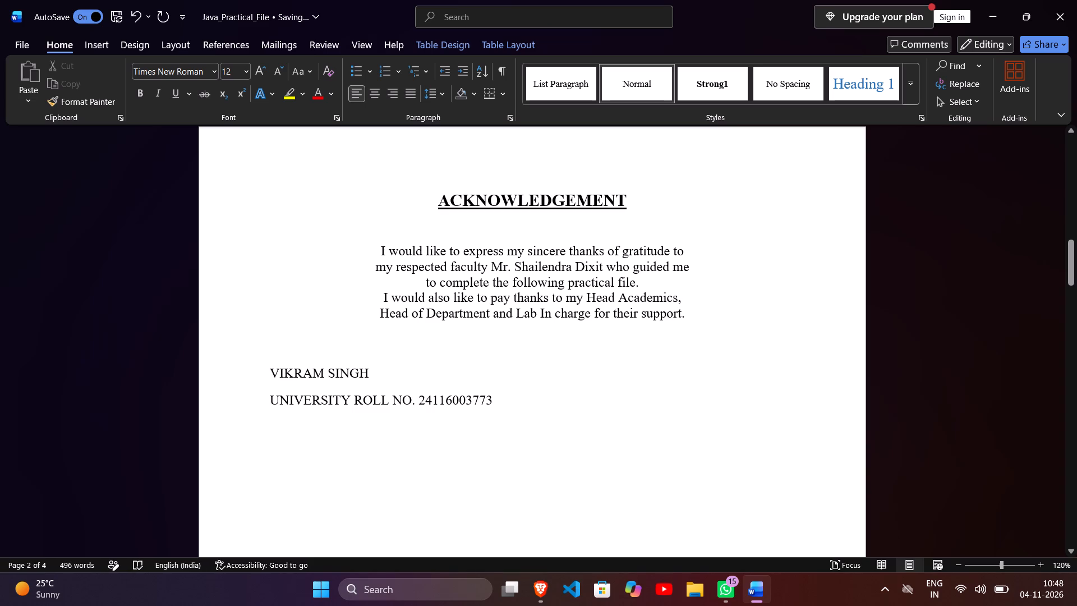
{"action": "left_click_drag", "start_coordinate": [375, 254], "coordinate": [688, 316]}
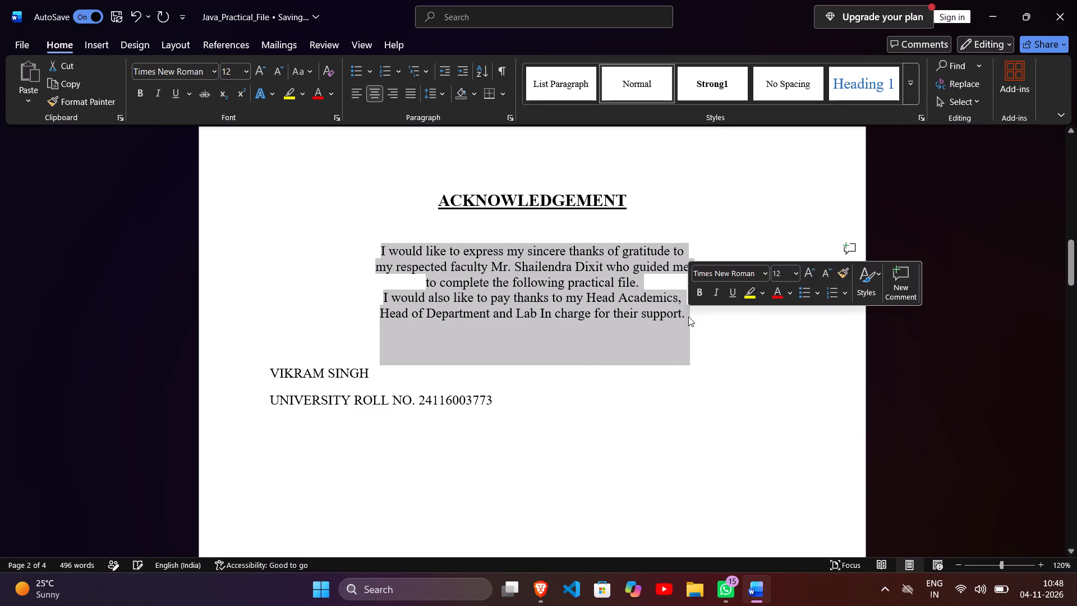
{"action": "left_click", "coordinate": [357, 91]}
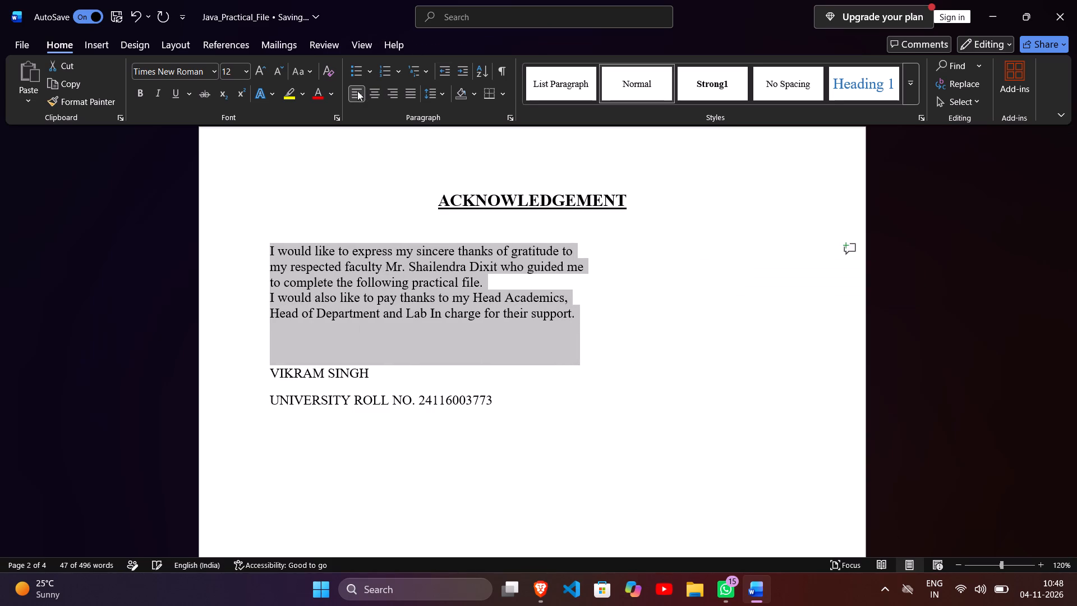
{"action": "left_click", "coordinate": [256, 74]}
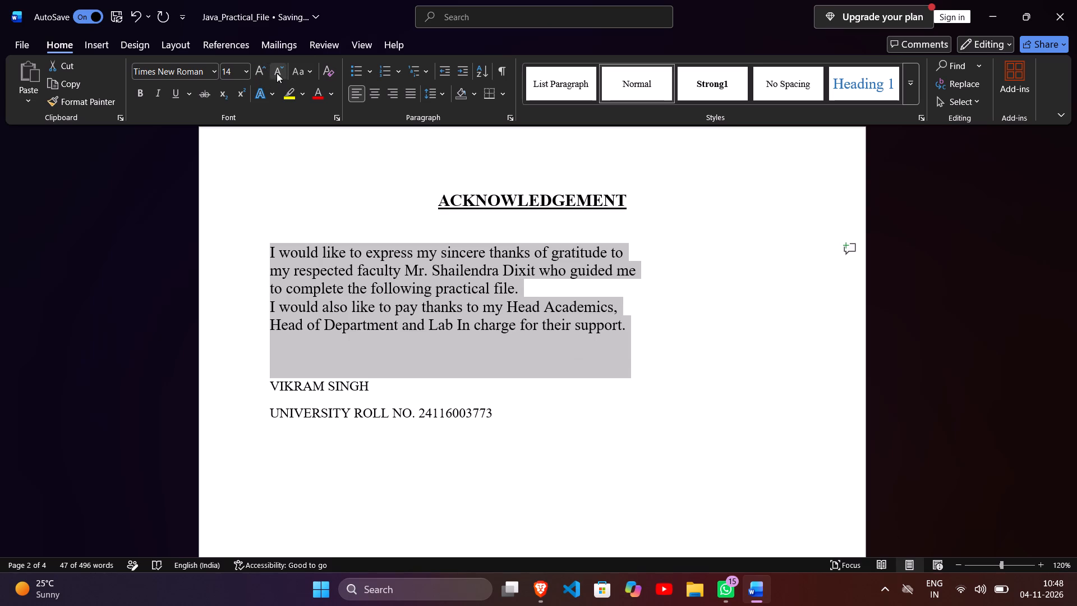
{"action": "left_click", "coordinate": [277, 73]}
{"action": "left_click", "coordinate": [430, 91]}
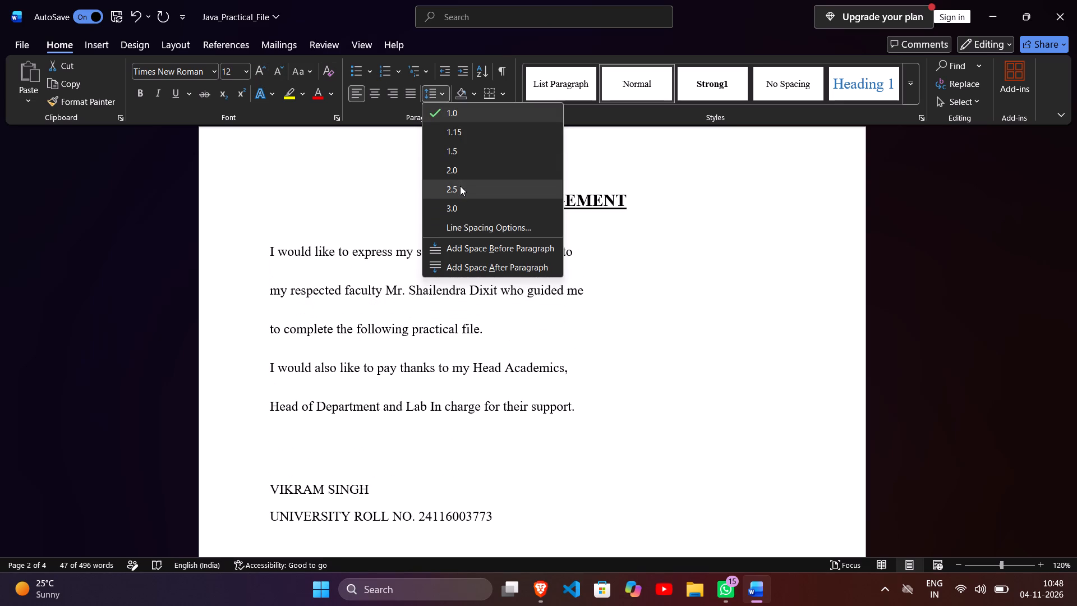
{"action": "left_click", "coordinate": [463, 146]}
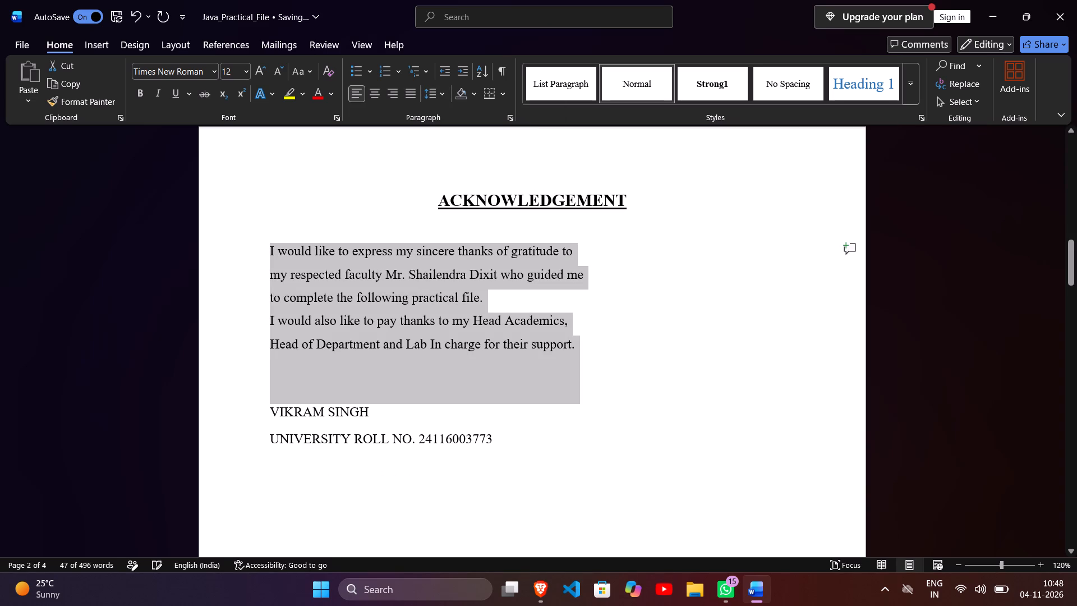
Join the first three lines of the acknowledgement into one continuous sentence, with a space at each join.
{"action": "left_click", "coordinate": [347, 263]}
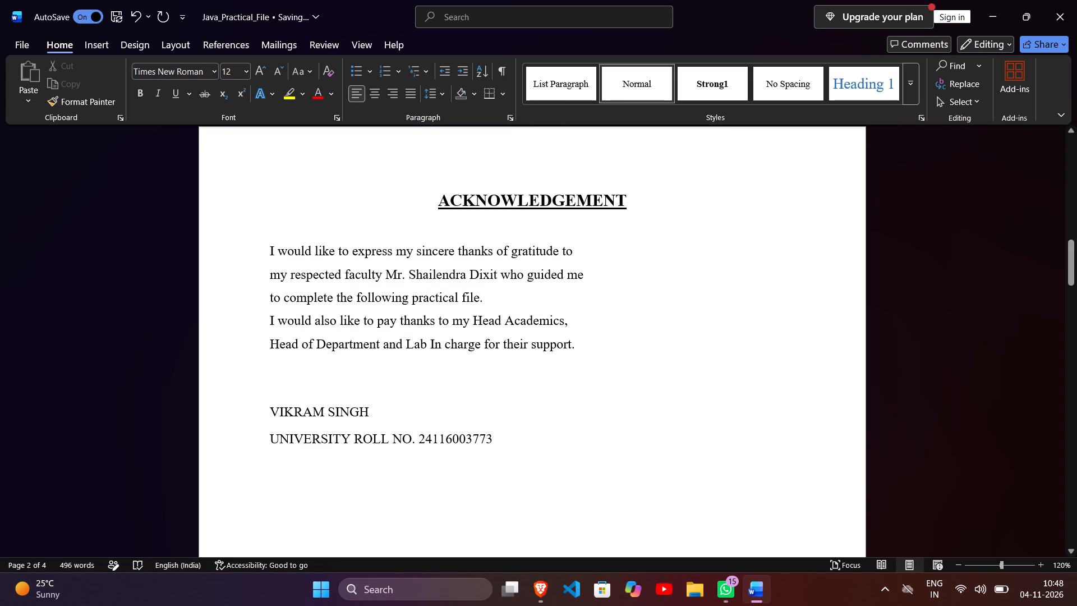
{"action": "left_click", "coordinate": [266, 278]}
{"action": "key", "text": "BackSpace"}
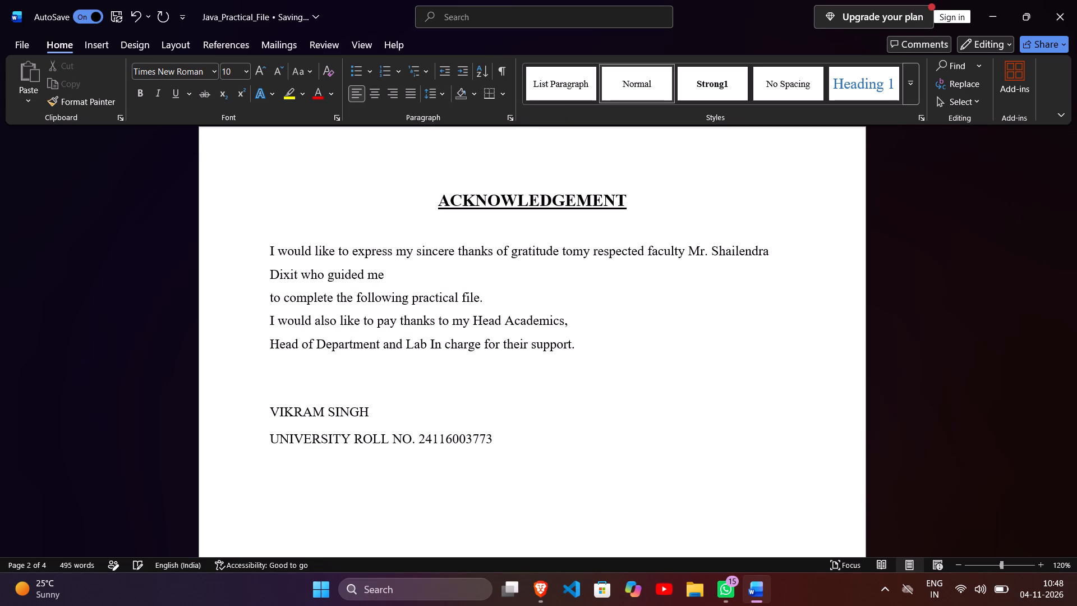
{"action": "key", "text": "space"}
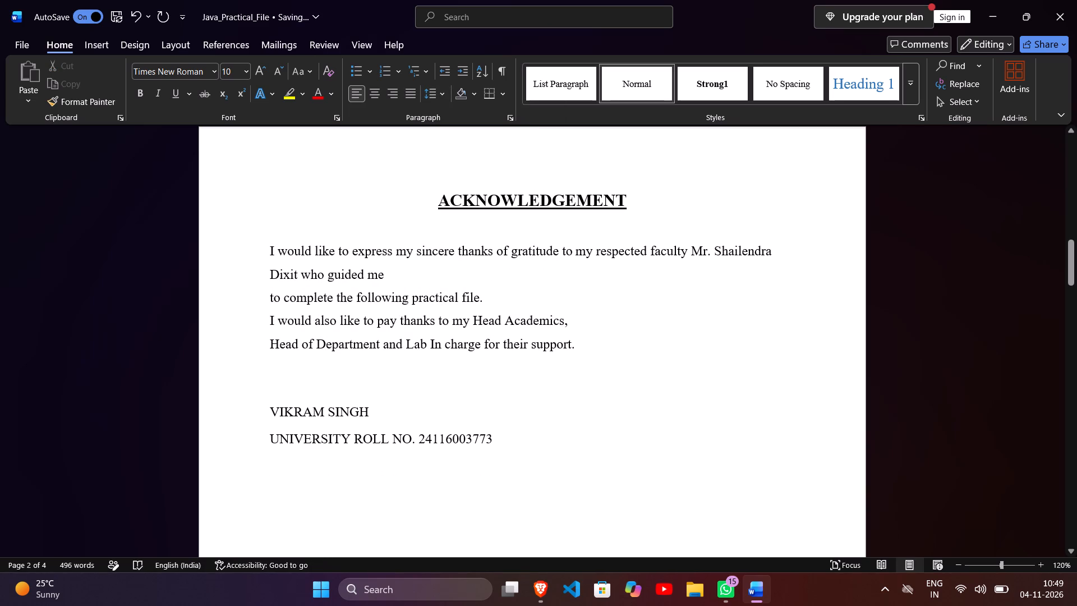
{"action": "left_click", "coordinate": [267, 277]}
{"action": "left_click", "coordinate": [266, 296]}
{"action": "key", "text": "BackSpace"}
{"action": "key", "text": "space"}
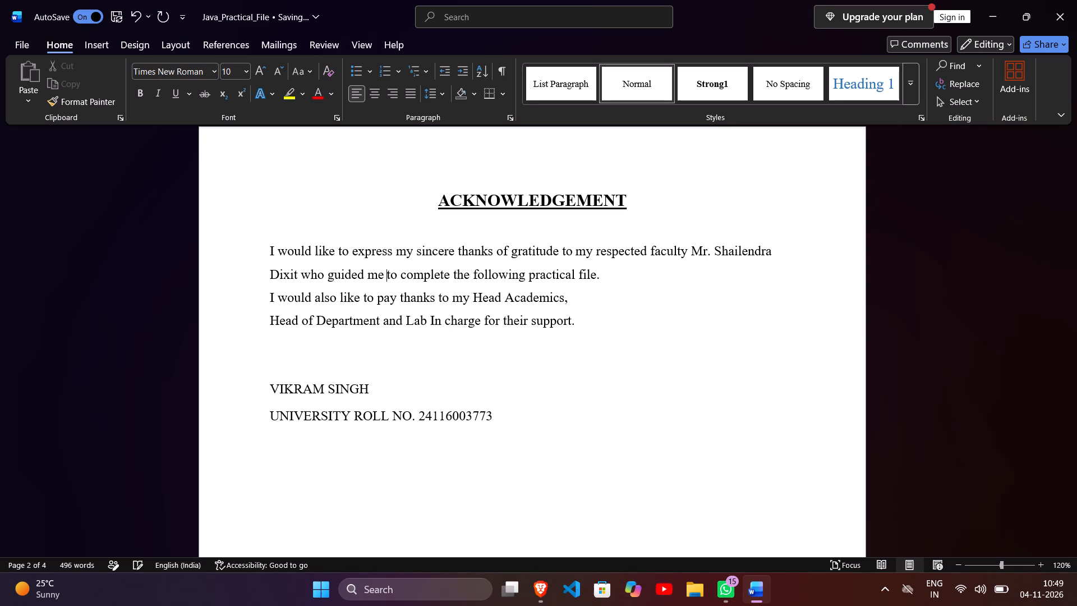
Join the remaining acknowledgement lines, from "I would also like" to "Head of Department", onto the same paragraph with a space at each join.
{"action": "left_click", "coordinate": [266, 297]}
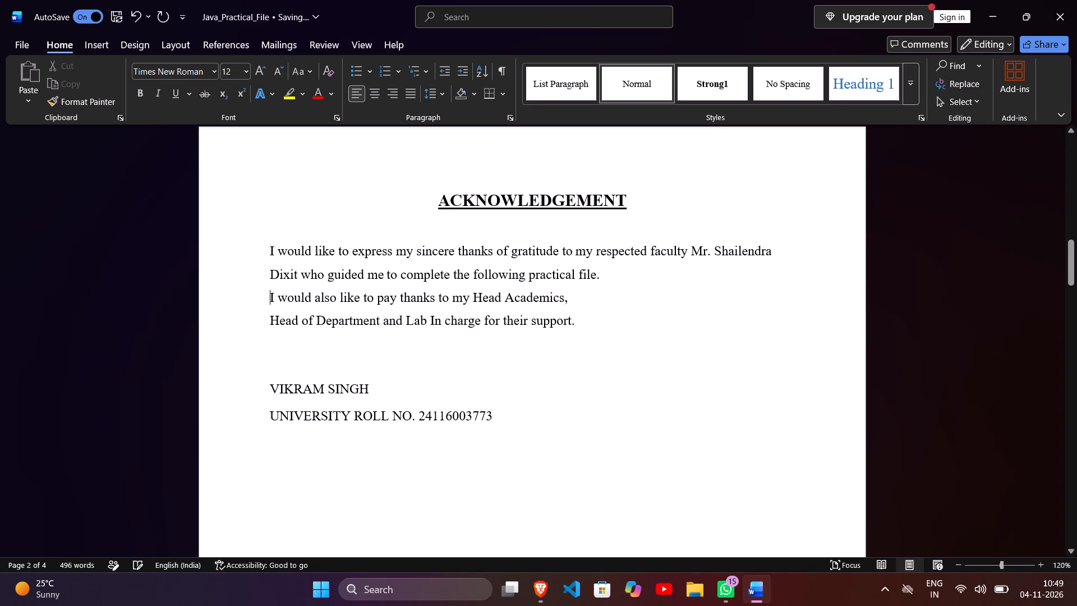
{"action": "key", "text": "BackSpace"}
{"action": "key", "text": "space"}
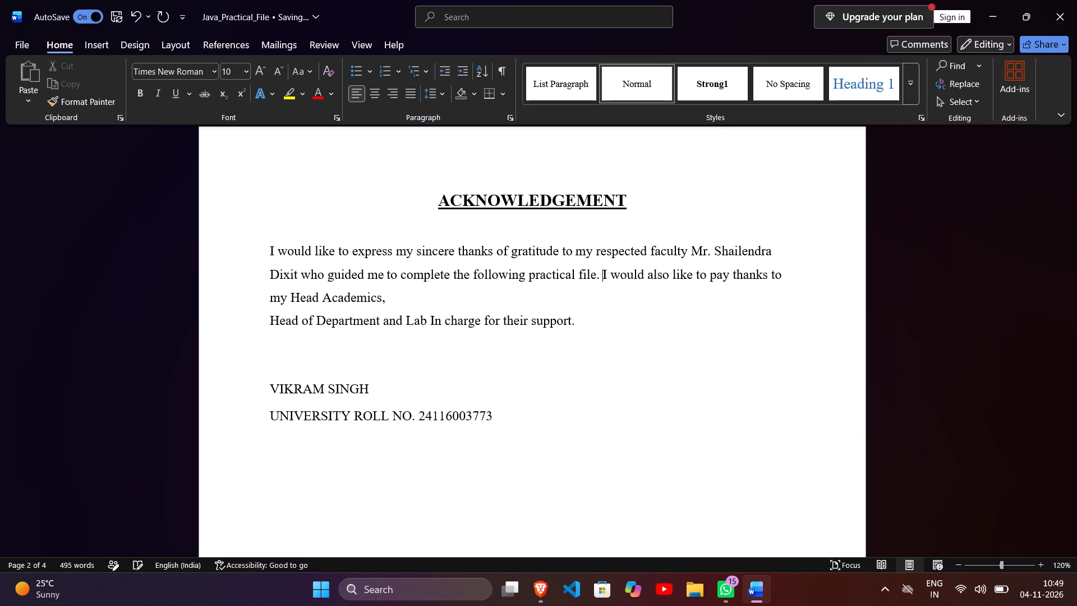
{"action": "left_click", "coordinate": [266, 300]}
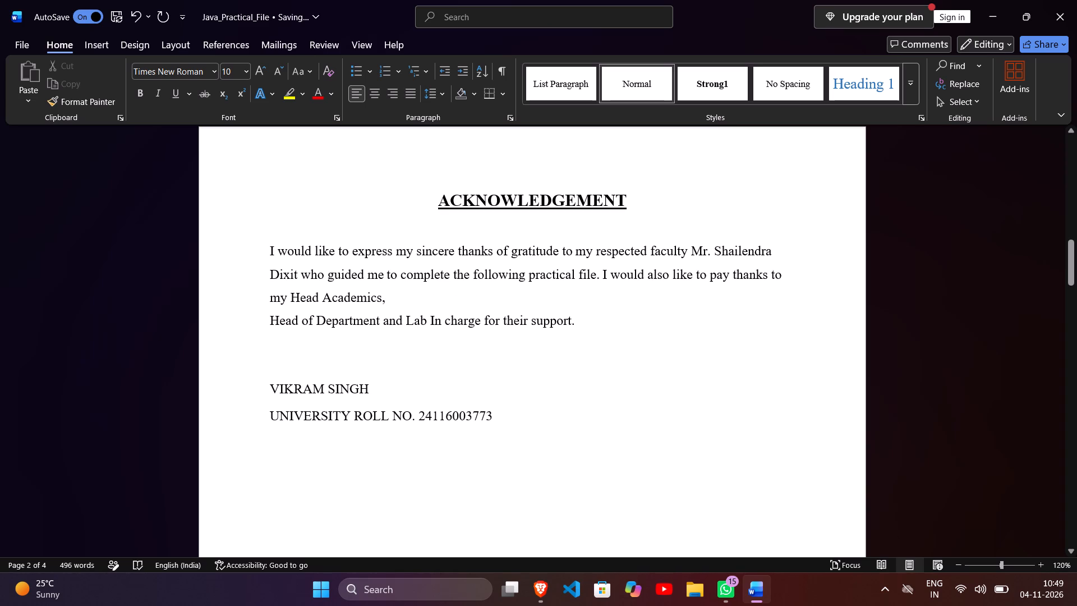
{"action": "key", "text": "BackSpace"}
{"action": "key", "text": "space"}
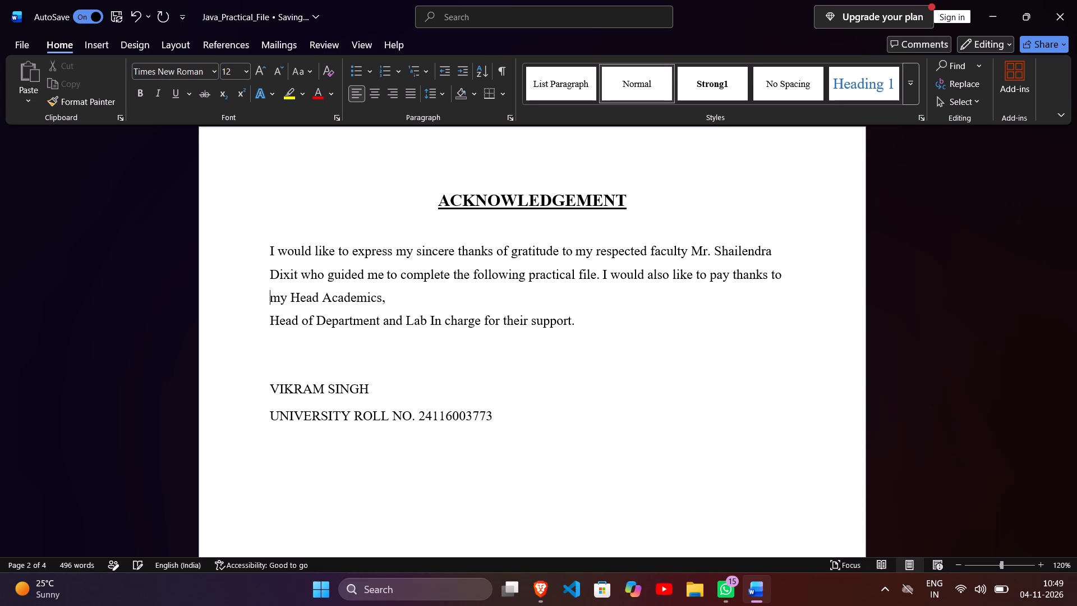
{"action": "left_click", "coordinate": [270, 323]}
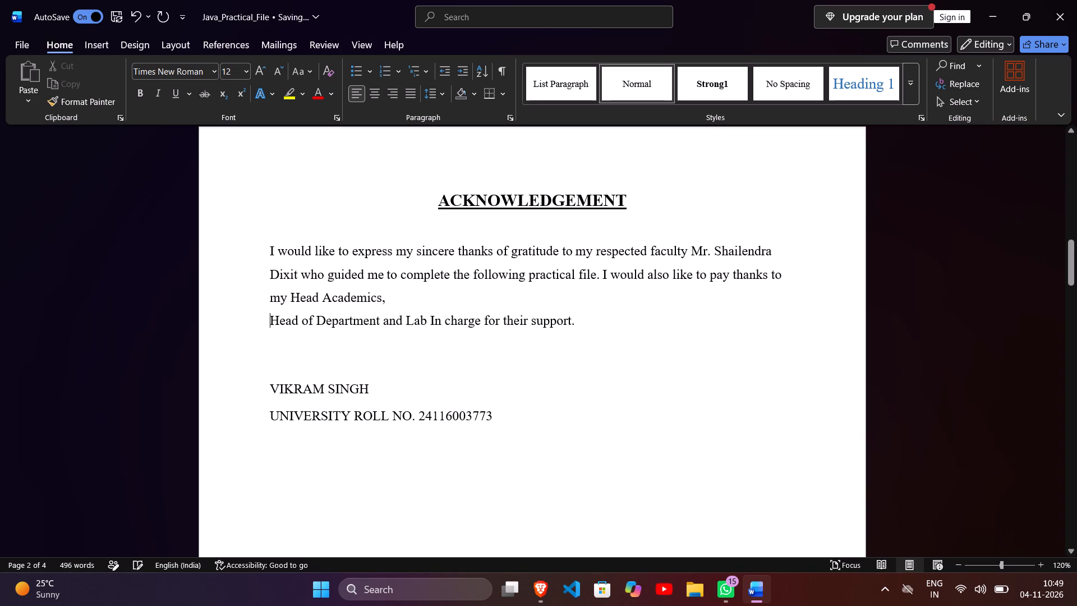
{"action": "key", "text": "BackSpace"}
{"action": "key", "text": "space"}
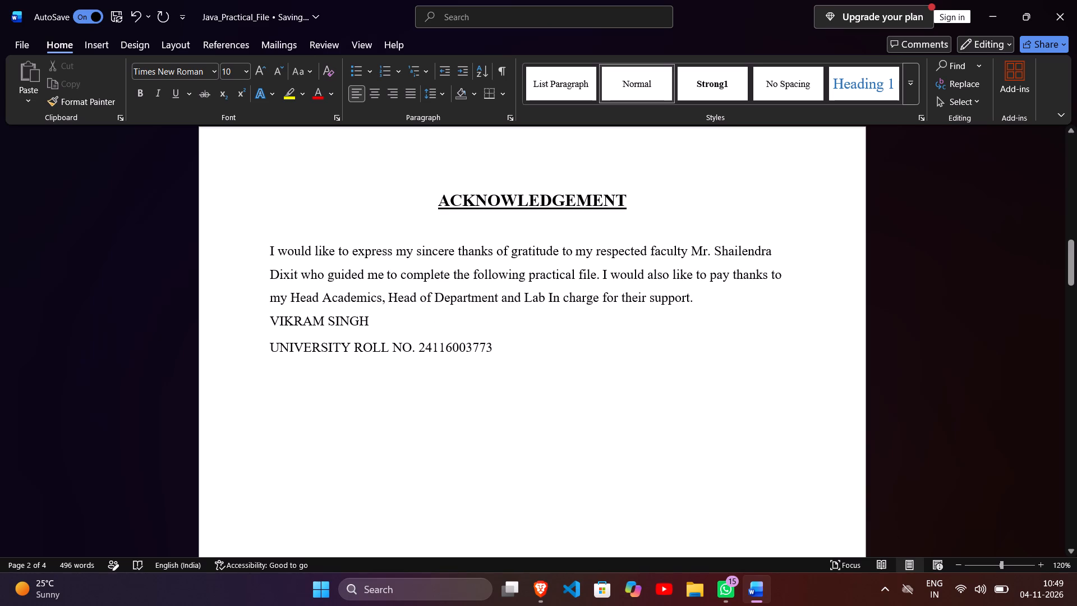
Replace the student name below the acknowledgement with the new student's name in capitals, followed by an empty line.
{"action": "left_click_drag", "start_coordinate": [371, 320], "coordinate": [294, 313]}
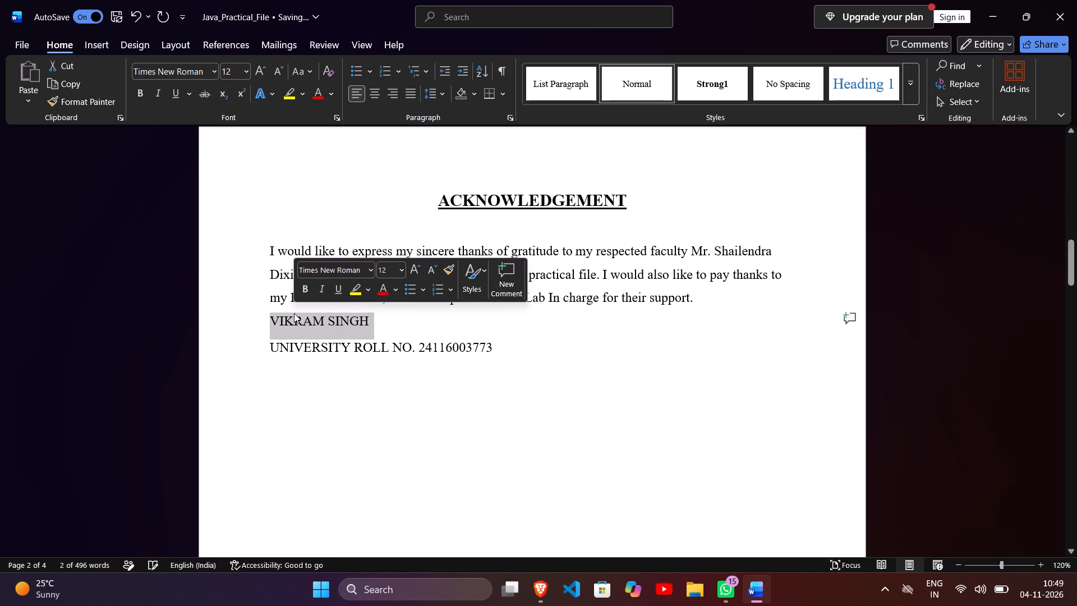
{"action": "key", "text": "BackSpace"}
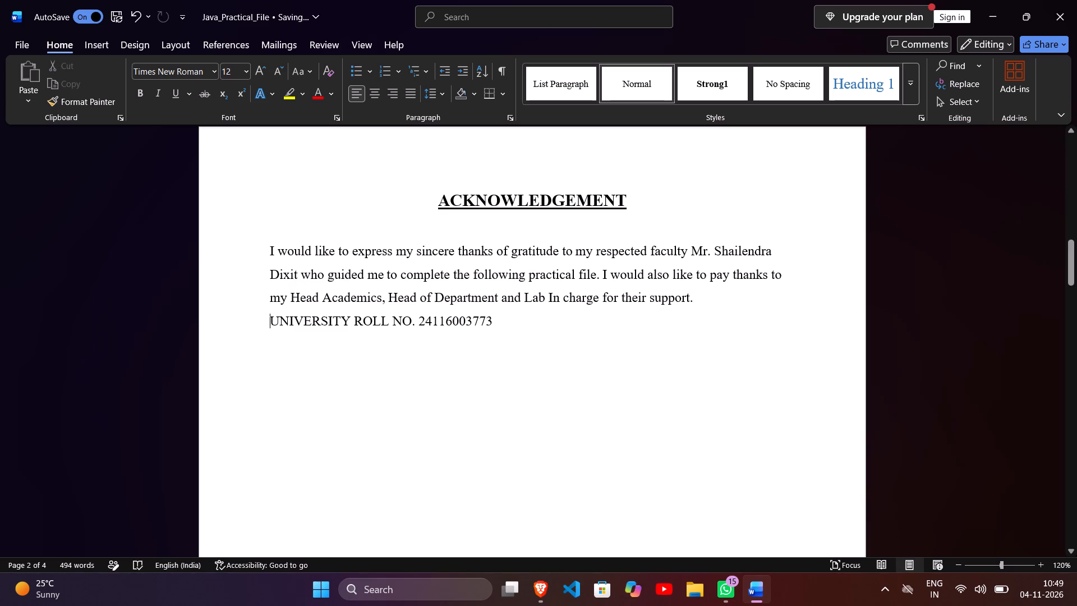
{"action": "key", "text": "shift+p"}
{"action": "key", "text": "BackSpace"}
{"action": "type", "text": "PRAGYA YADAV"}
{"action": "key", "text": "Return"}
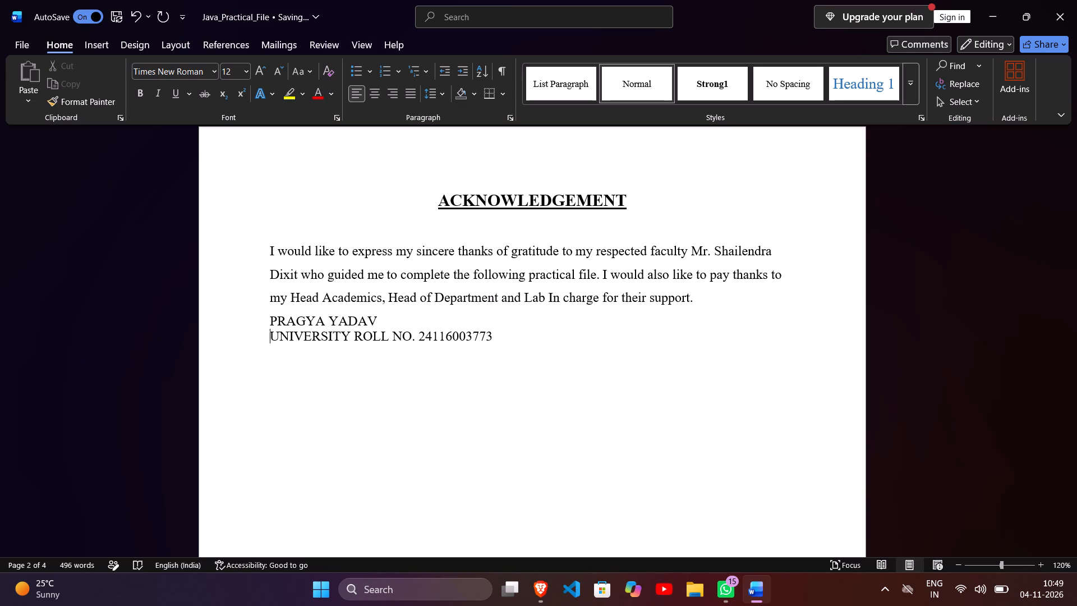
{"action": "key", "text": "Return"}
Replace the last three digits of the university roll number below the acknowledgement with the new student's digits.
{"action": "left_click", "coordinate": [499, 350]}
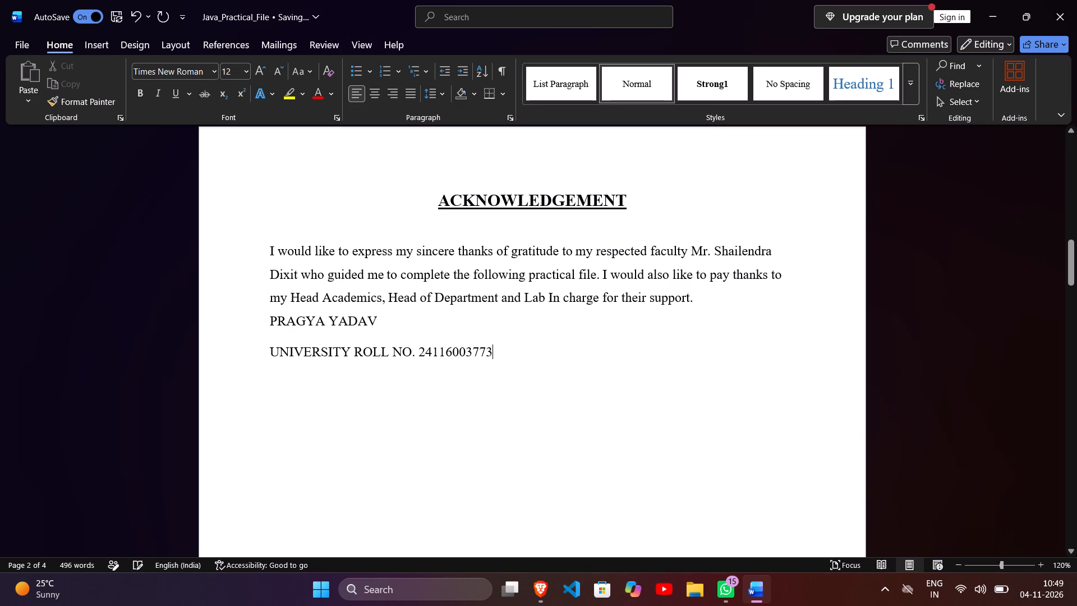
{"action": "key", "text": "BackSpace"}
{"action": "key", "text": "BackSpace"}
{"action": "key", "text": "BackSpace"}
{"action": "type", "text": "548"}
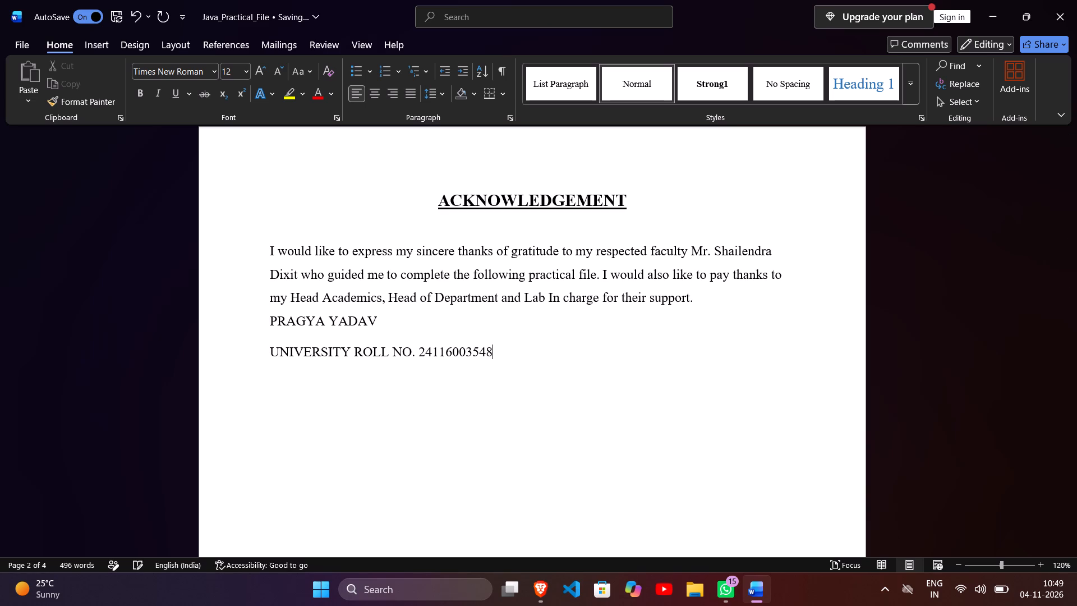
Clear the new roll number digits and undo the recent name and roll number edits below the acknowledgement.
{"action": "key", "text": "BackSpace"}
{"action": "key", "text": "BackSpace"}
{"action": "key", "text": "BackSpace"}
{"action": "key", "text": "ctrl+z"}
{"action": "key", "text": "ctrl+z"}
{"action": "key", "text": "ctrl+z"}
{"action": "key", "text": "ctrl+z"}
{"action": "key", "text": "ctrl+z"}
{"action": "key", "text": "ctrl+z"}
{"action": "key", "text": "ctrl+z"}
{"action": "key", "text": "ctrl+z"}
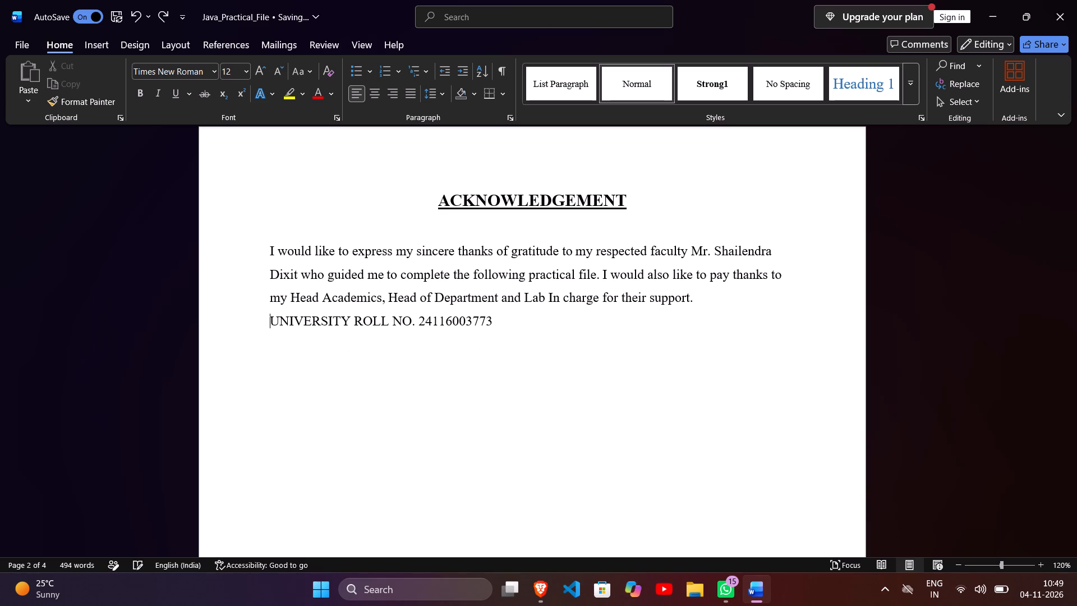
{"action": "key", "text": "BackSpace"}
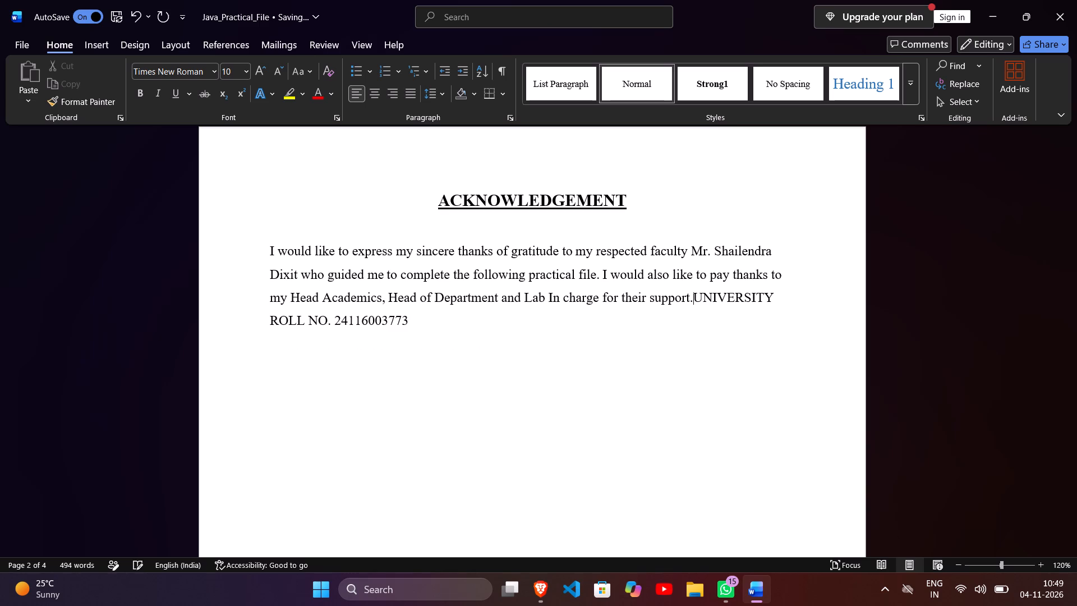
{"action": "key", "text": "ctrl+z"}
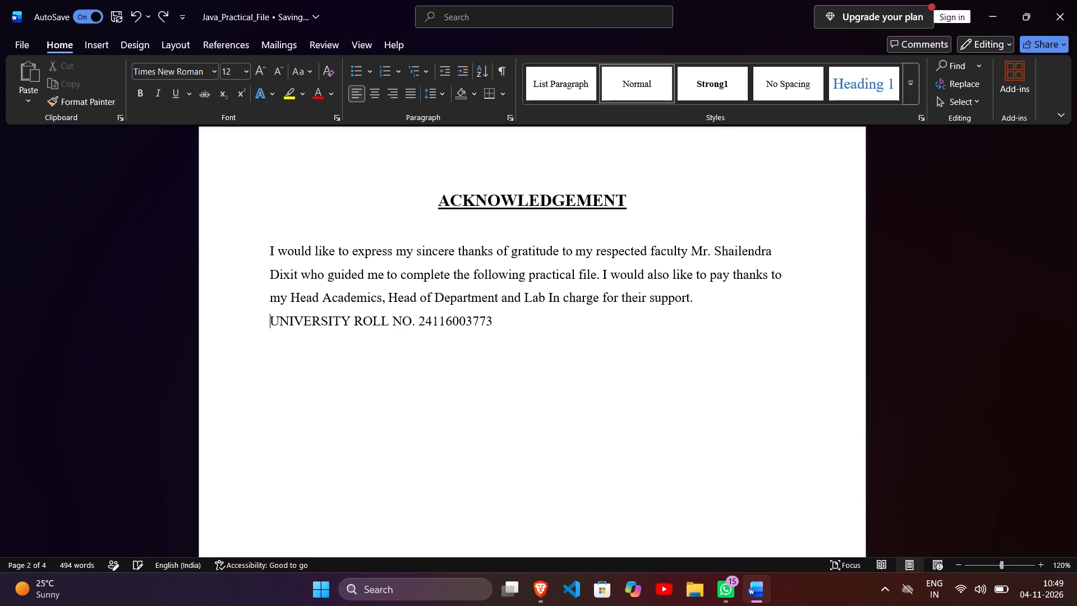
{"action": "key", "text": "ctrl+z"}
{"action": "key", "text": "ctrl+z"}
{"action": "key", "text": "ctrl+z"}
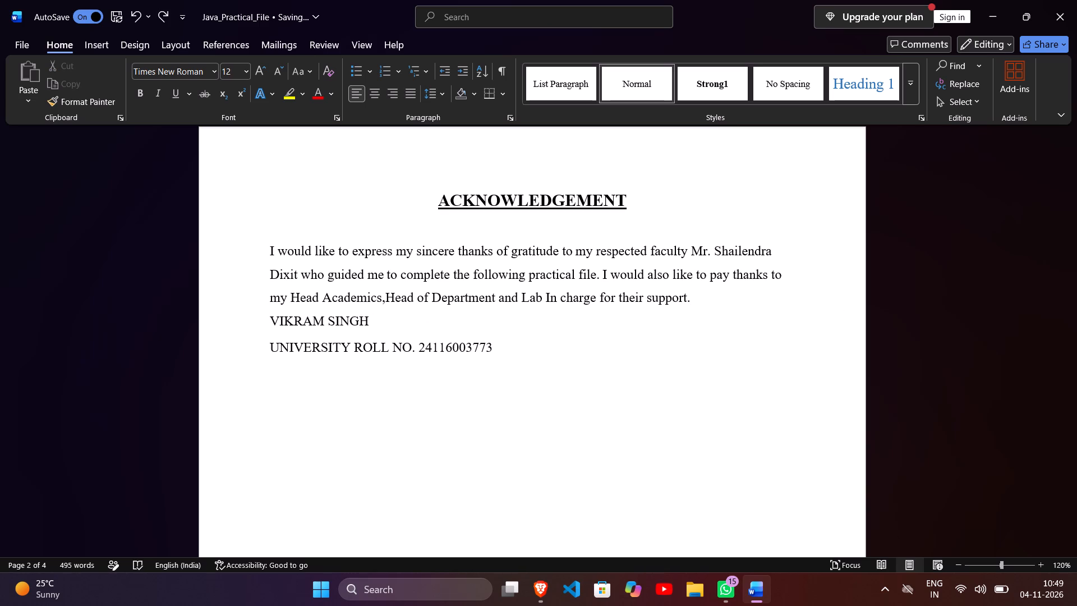
Place the text cursor at the end of the student name line below the acknowledgement.
{"action": "left_click", "coordinate": [379, 332]}
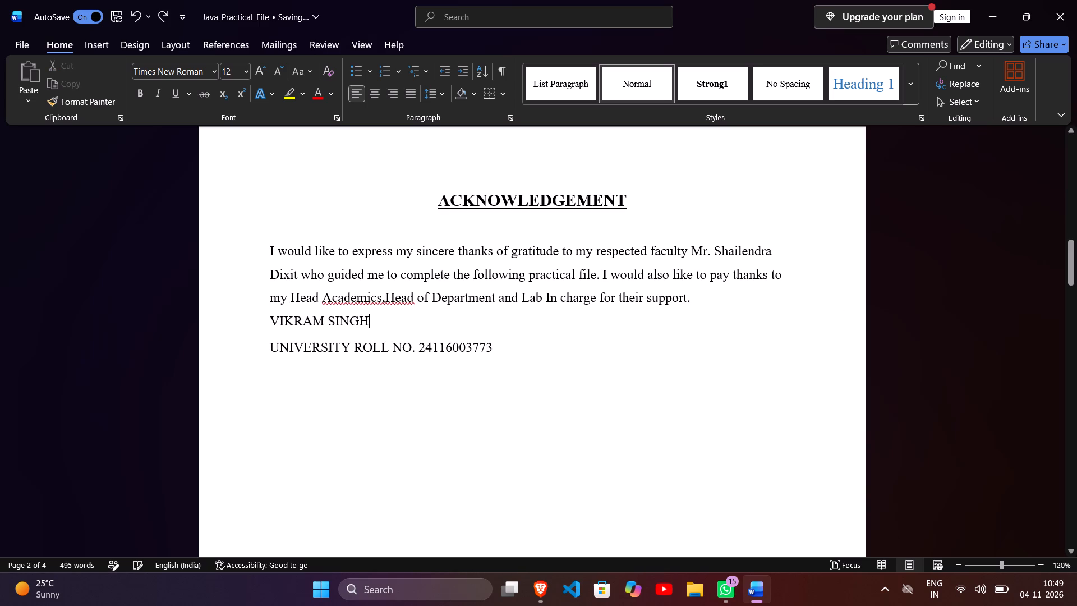
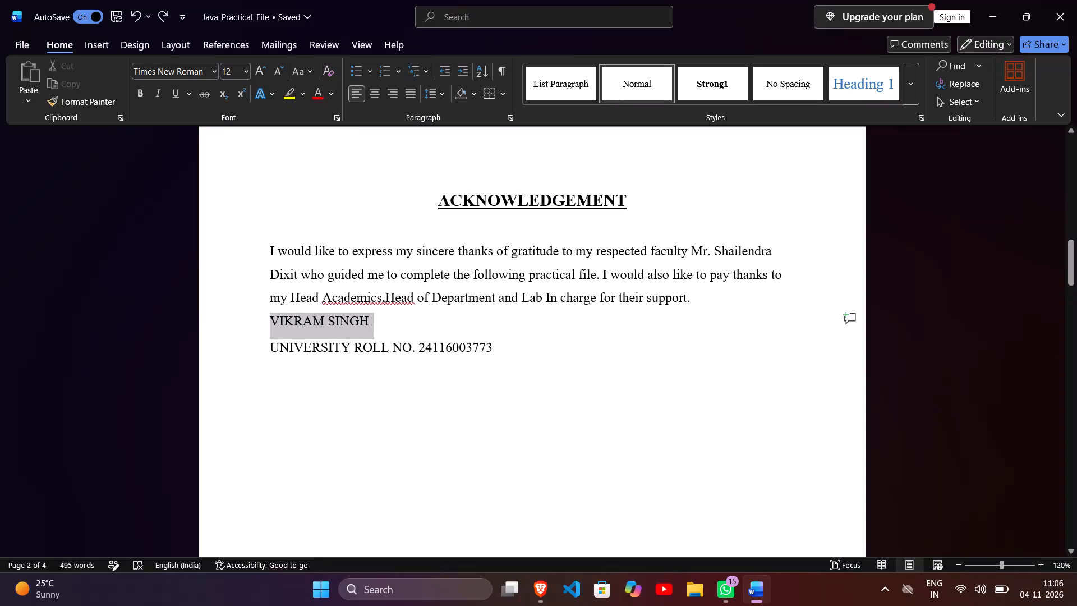
Replace the student name line below the acknowledgement with the new student's name in capitals on its own line.
{"action": "key", "text": "BackSpace"}
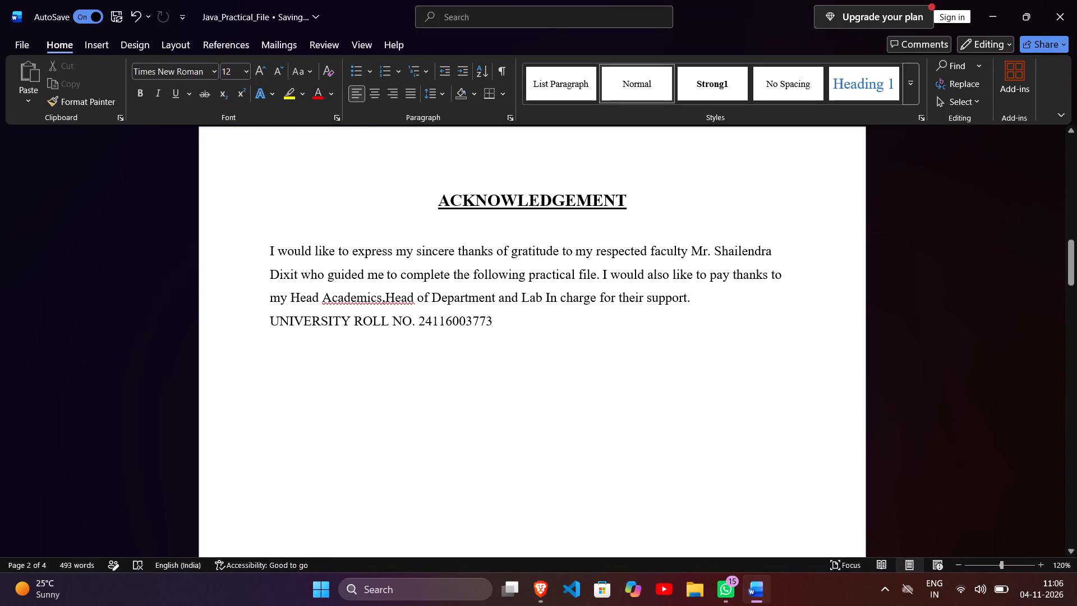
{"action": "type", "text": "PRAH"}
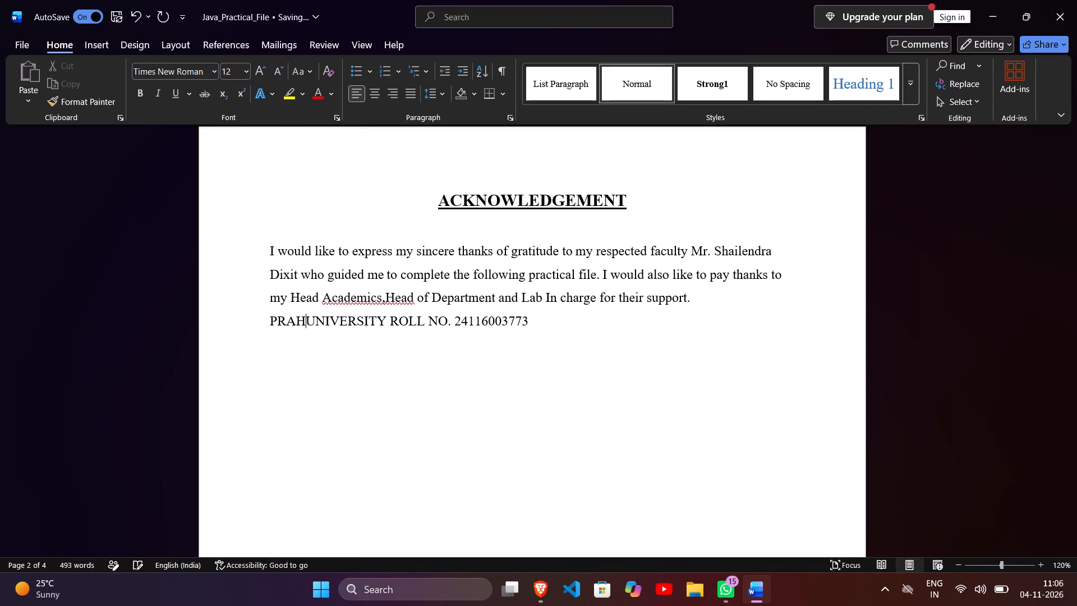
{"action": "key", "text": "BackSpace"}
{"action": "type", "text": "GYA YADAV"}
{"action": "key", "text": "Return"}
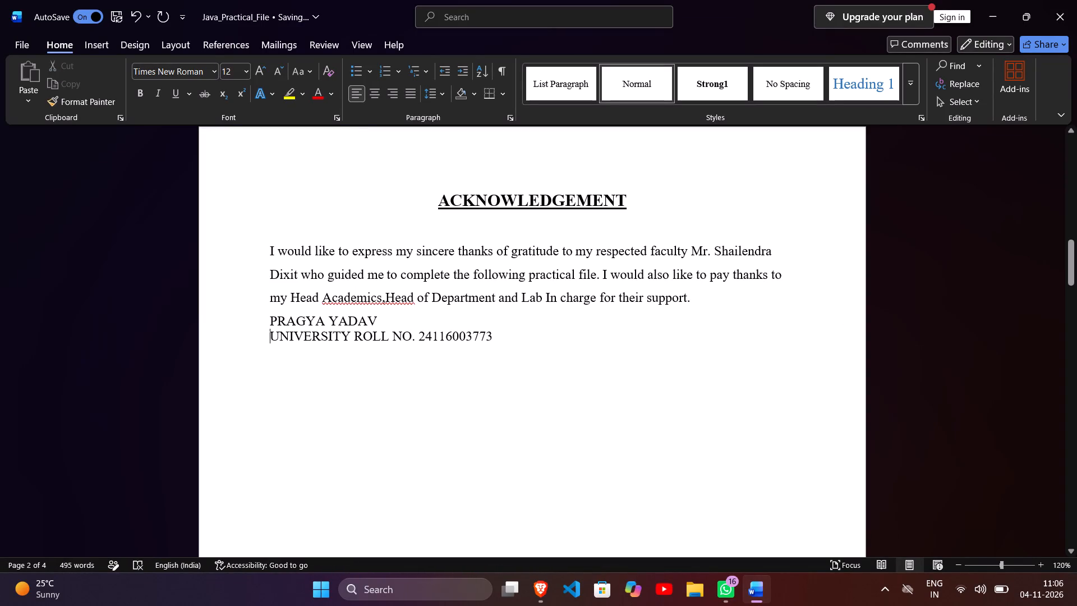
Delete the last three digits of the university roll number below the acknowledgement.
{"action": "left_click", "coordinate": [508, 339]}
{"action": "key", "text": "BackSpace"}
{"action": "key", "text": "BackSpace"}
{"action": "key", "text": "BackSpace"}
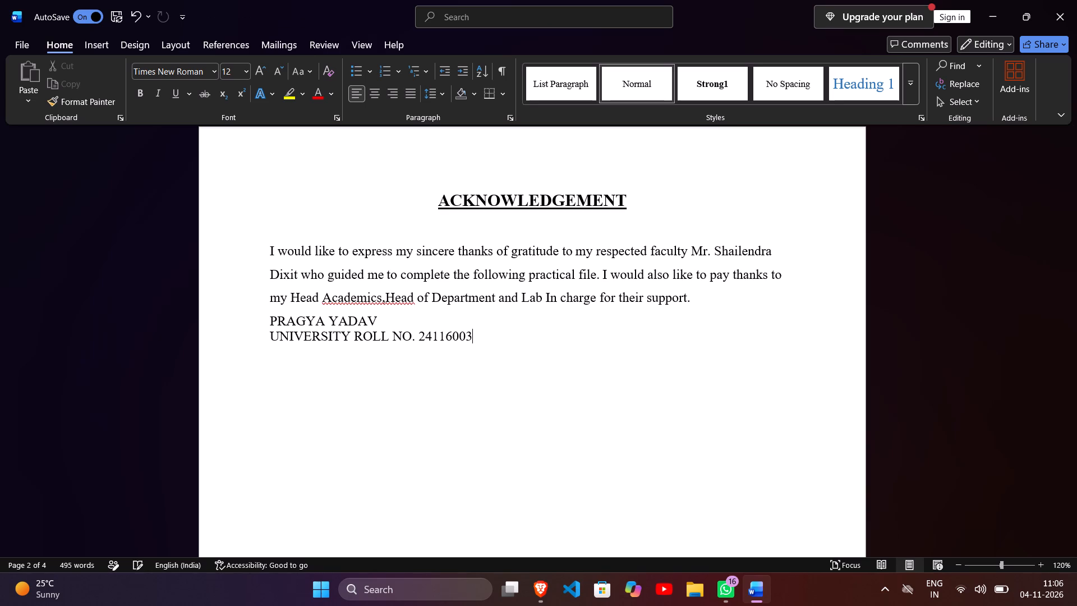
Complete the university roll number below the acknowledgement with the student's new last three digits.
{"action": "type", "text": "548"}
Make the faculty member's name, including the title Mr., bold in the acknowledgement paragraph.
{"action": "scroll", "coordinate": [508, 339], "scroll_direction": "up", "scroll_amount": 1}
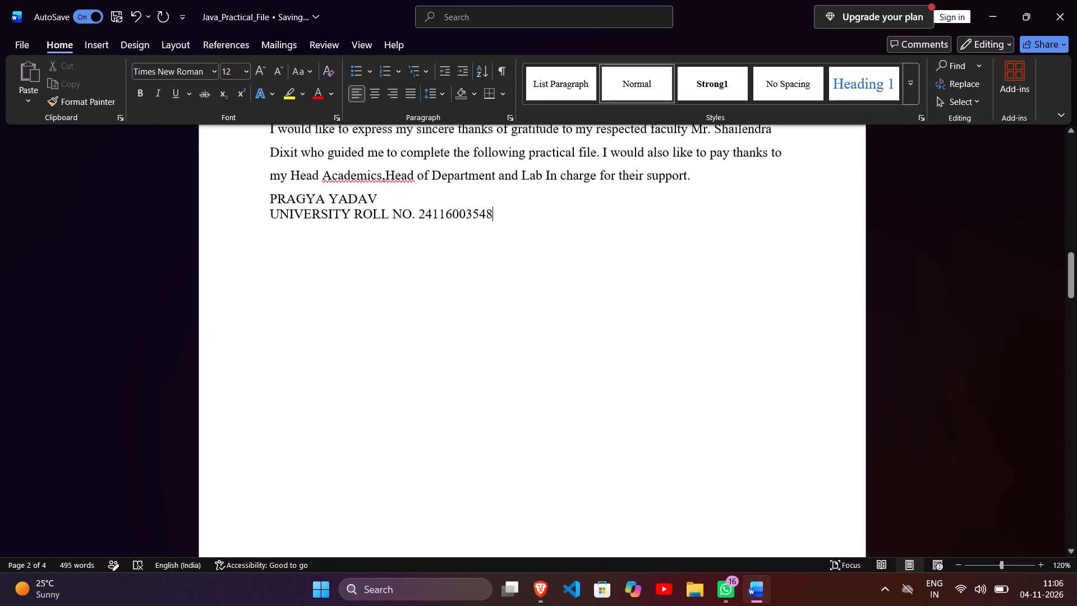
{"action": "scroll", "coordinate": [508, 339], "scroll_direction": "up", "scroll_amount": 1}
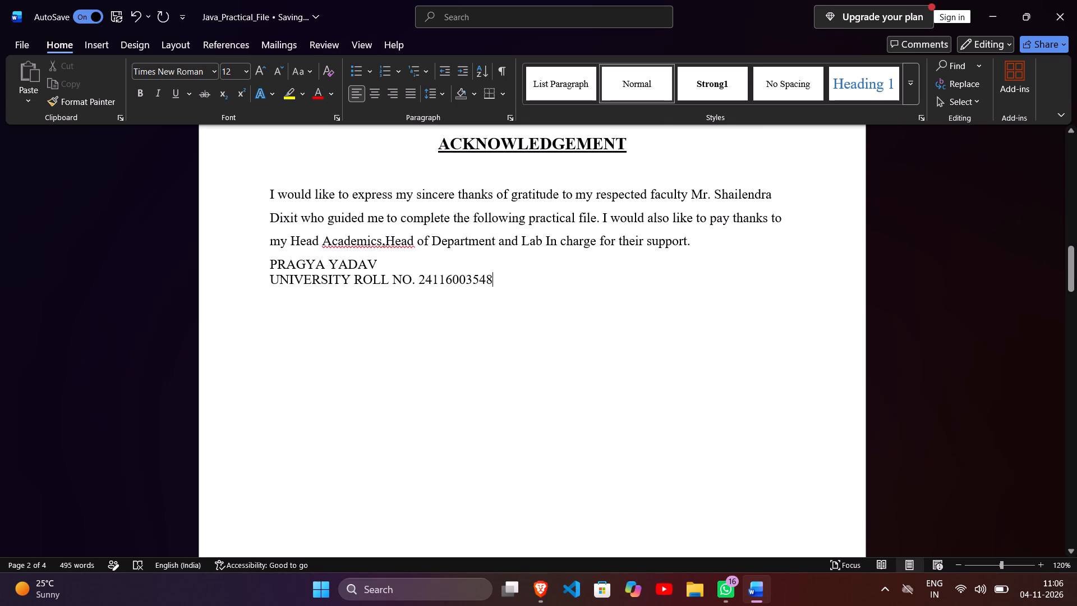
{"action": "left_click_drag", "start_coordinate": [691, 195], "coordinate": [757, 205]}
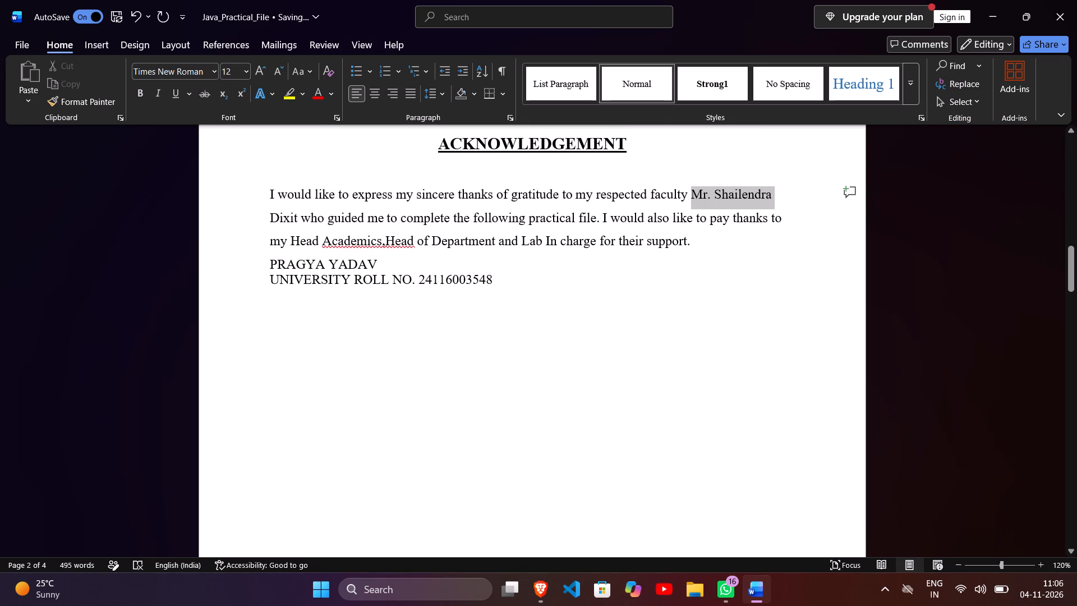
{"action": "left_click_drag", "start_coordinate": [757, 205], "coordinate": [294, 224]}
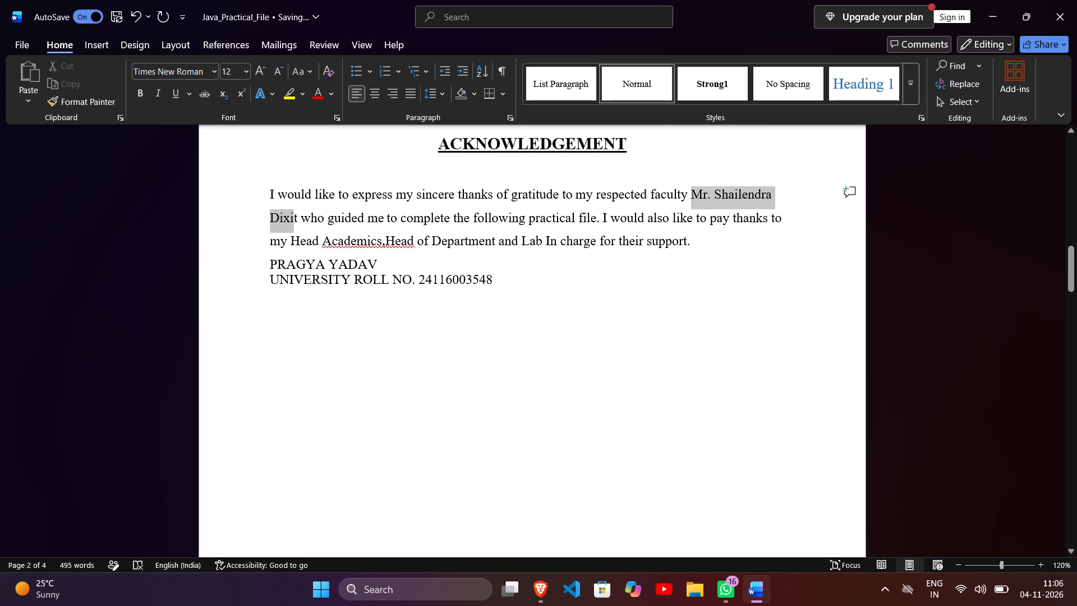
{"action": "left_click_drag", "start_coordinate": [294, 224], "coordinate": [298, 223]}
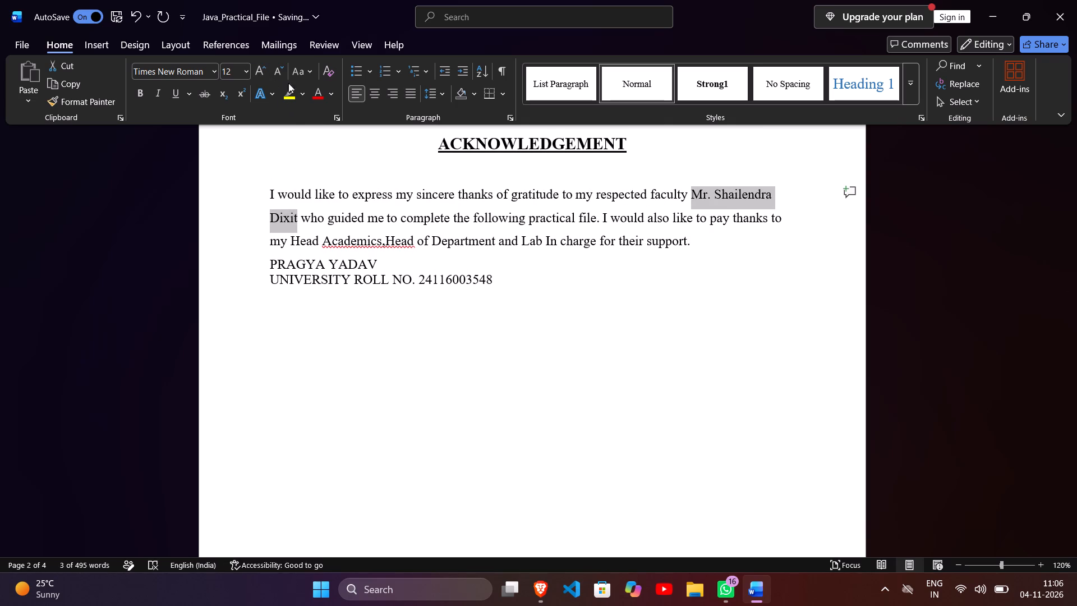
{"action": "left_click", "coordinate": [141, 93]}
{"action": "left_click", "coordinate": [595, 370]}
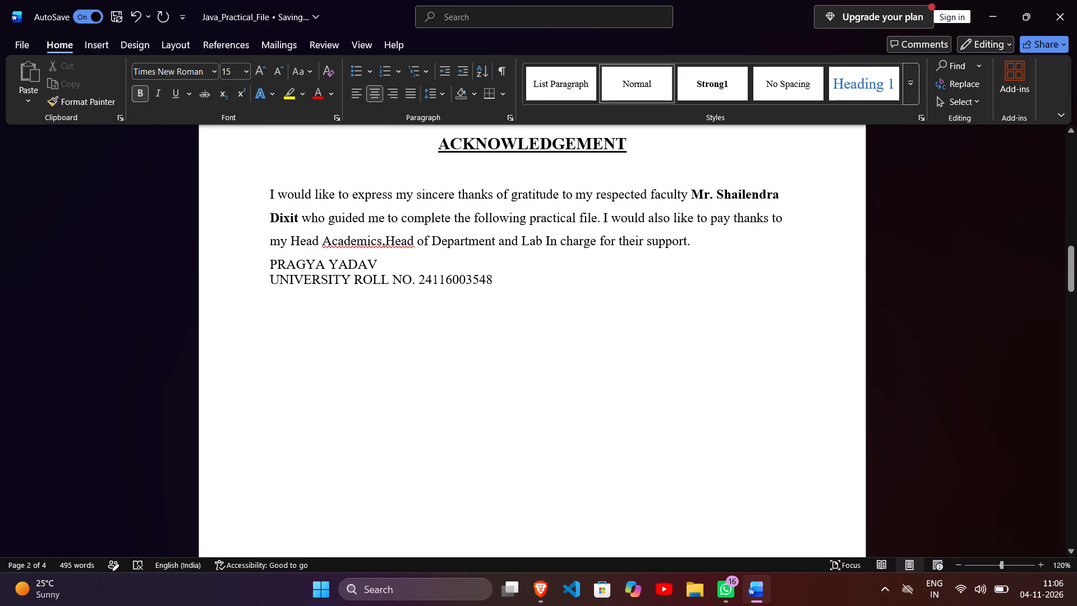
Insert a blank line between the acknowledgement paragraph and the student name line.
{"action": "left_click", "coordinate": [718, 244]}
{"action": "key", "text": "Return"}
Clear the program descriptions from rows 1 and 2 of the INDEX table.
{"action": "scroll", "coordinate": [718, 244], "scroll_direction": "down", "scroll_amount": 2}
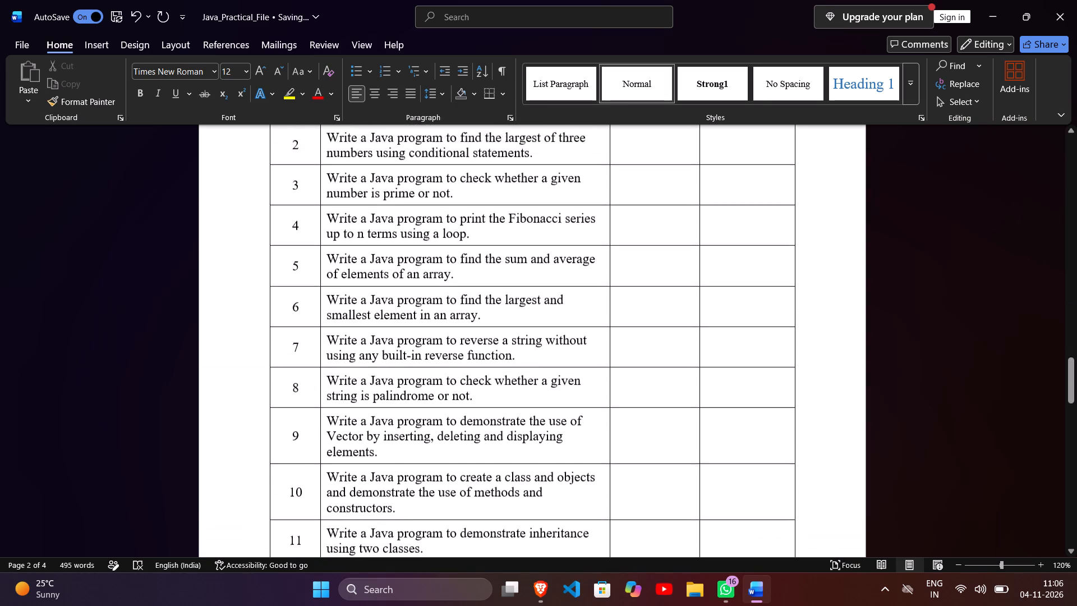
{"action": "scroll", "coordinate": [718, 244], "scroll_direction": "down", "scroll_amount": 2}
{"action": "left_click_drag", "start_coordinate": [422, 292], "coordinate": [332, 272]}
{"action": "key", "text": "BackSpace"}
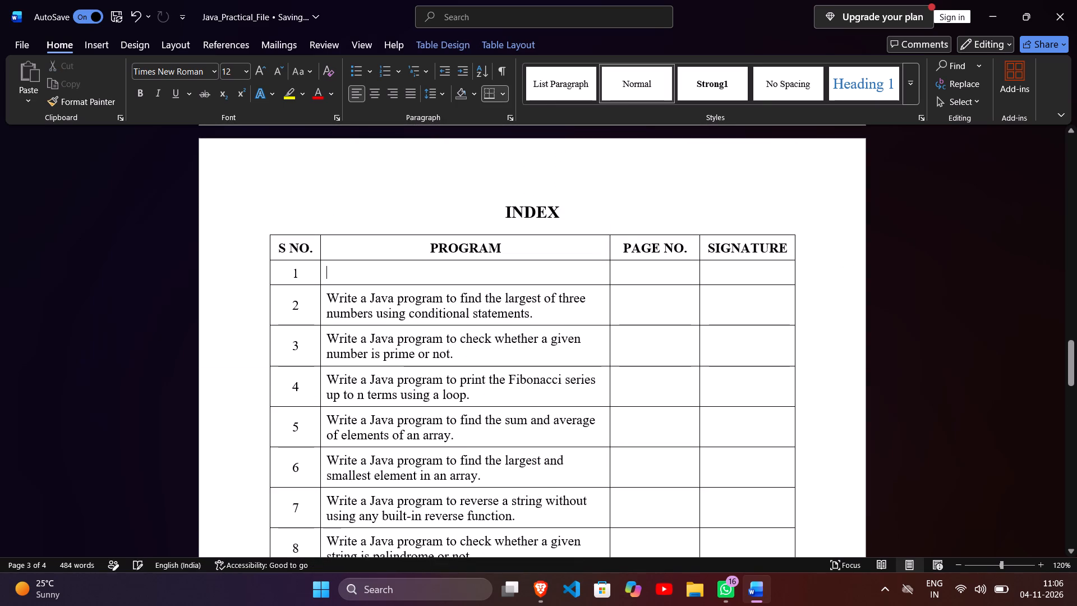
{"action": "left_click_drag", "start_coordinate": [537, 316], "coordinate": [338, 287]}
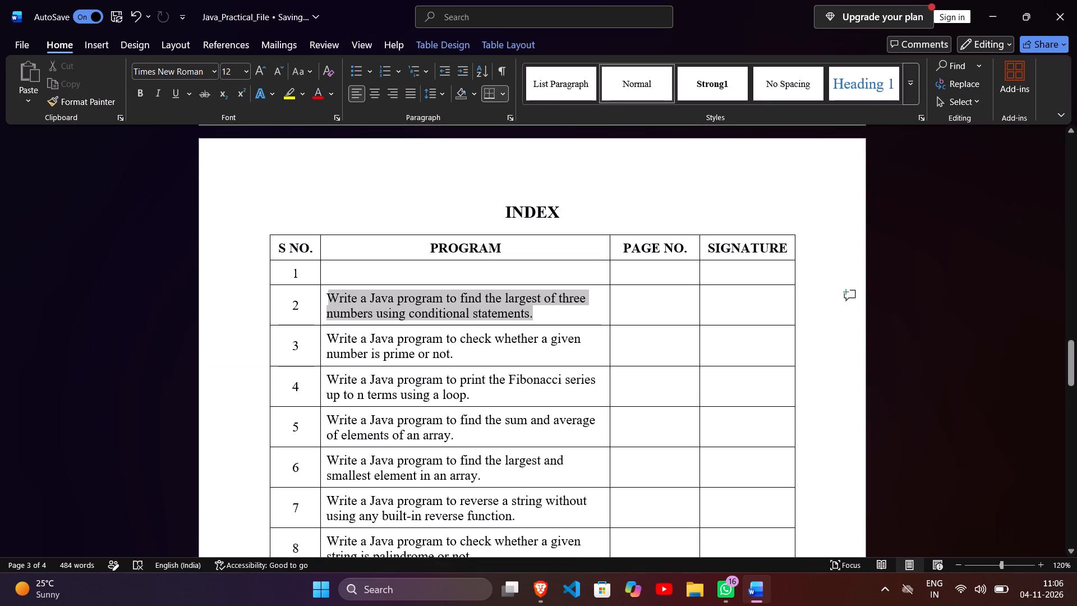
Clear the program descriptions in rows 2 to 5 of the index table, keeping the rows and their serial numbers.
{"action": "left_click_drag", "start_coordinate": [338, 287], "coordinate": [337, 287]}
{"action": "key", "text": "BackSpace"}
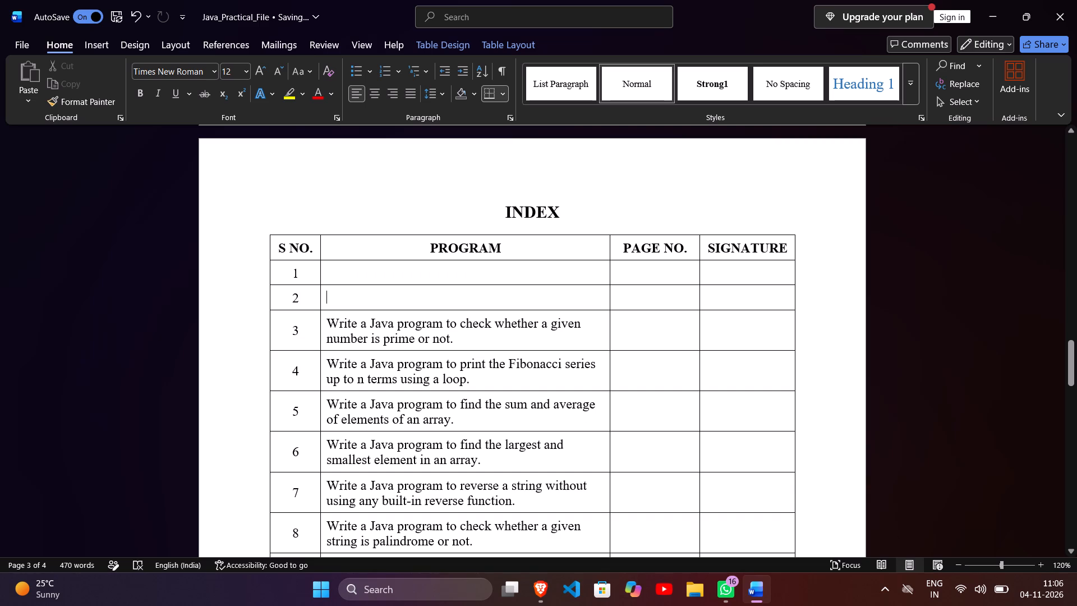
{"action": "left_click_drag", "start_coordinate": [455, 342], "coordinate": [339, 312]}
{"action": "key", "text": "BackSpace"}
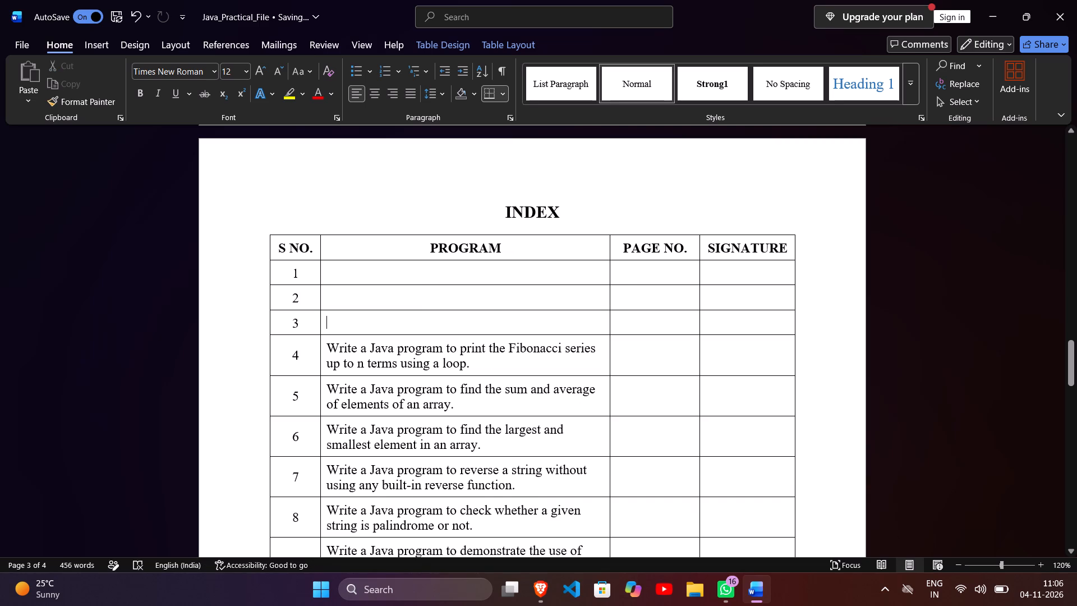
{"action": "left_click_drag", "start_coordinate": [471, 363], "coordinate": [338, 338]}
{"action": "key", "text": "BackSpace"}
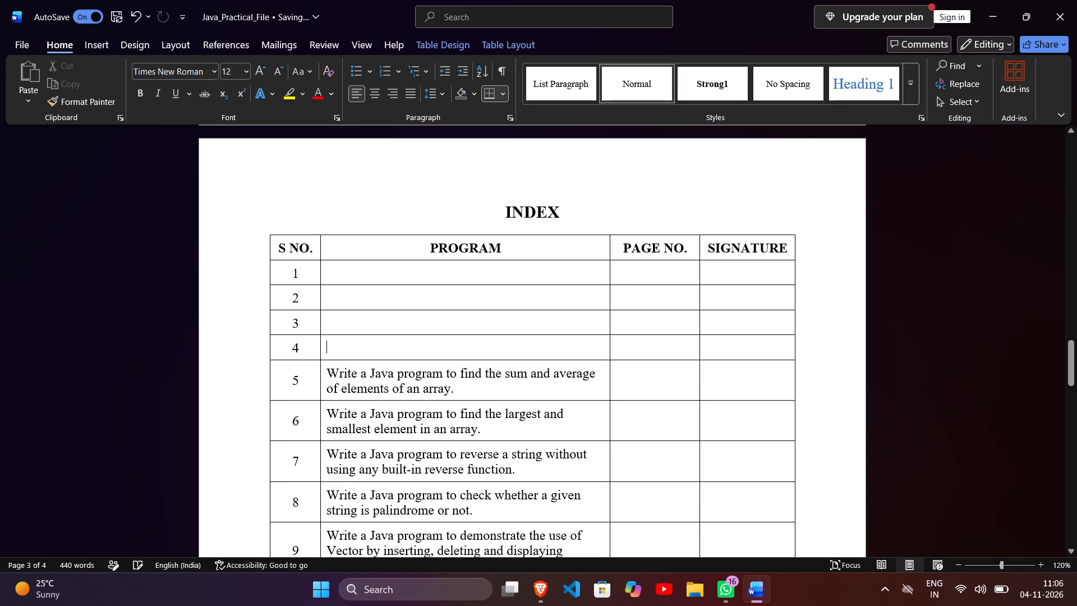
{"action": "left_click_drag", "start_coordinate": [461, 388], "coordinate": [335, 369]}
{"action": "key", "text": "BackSpace"}
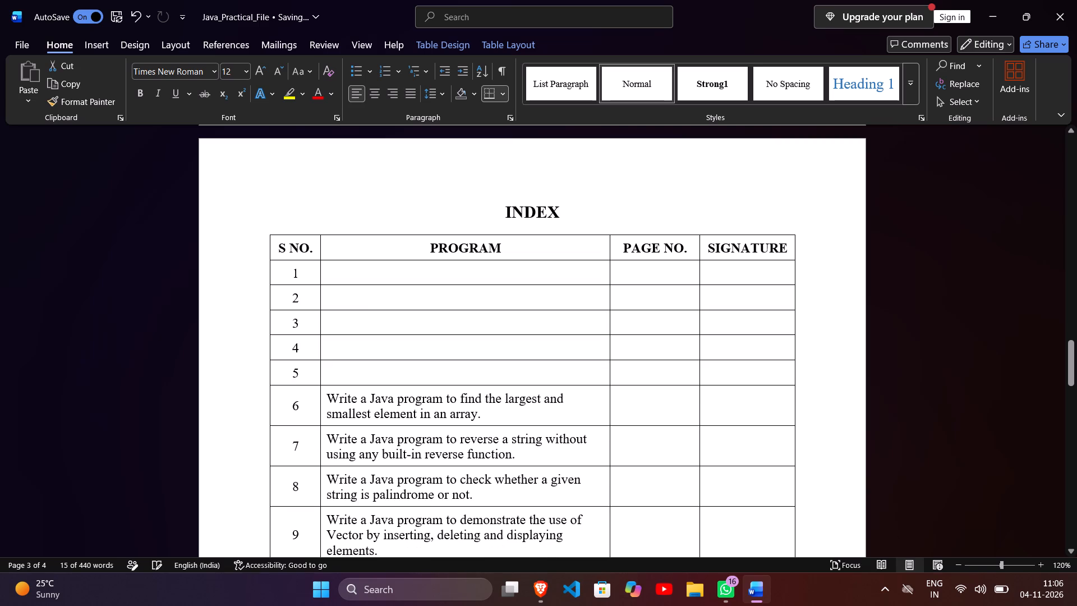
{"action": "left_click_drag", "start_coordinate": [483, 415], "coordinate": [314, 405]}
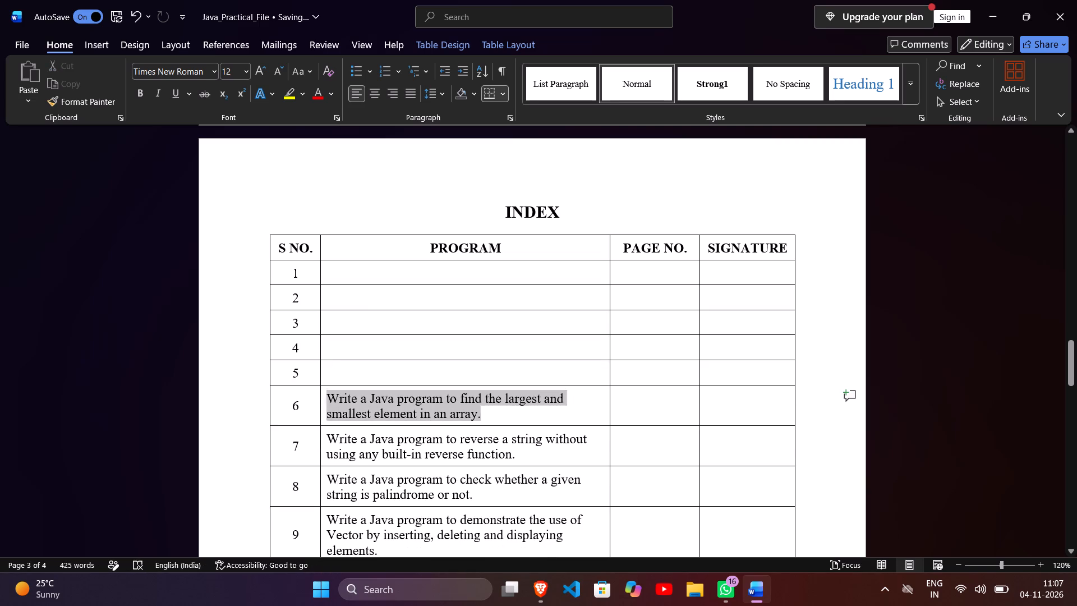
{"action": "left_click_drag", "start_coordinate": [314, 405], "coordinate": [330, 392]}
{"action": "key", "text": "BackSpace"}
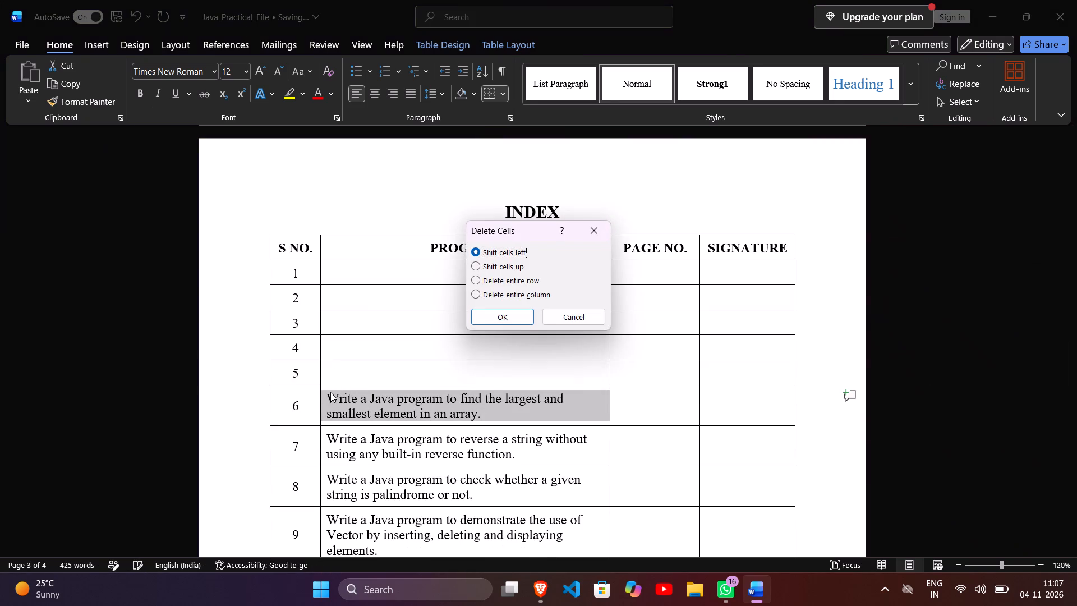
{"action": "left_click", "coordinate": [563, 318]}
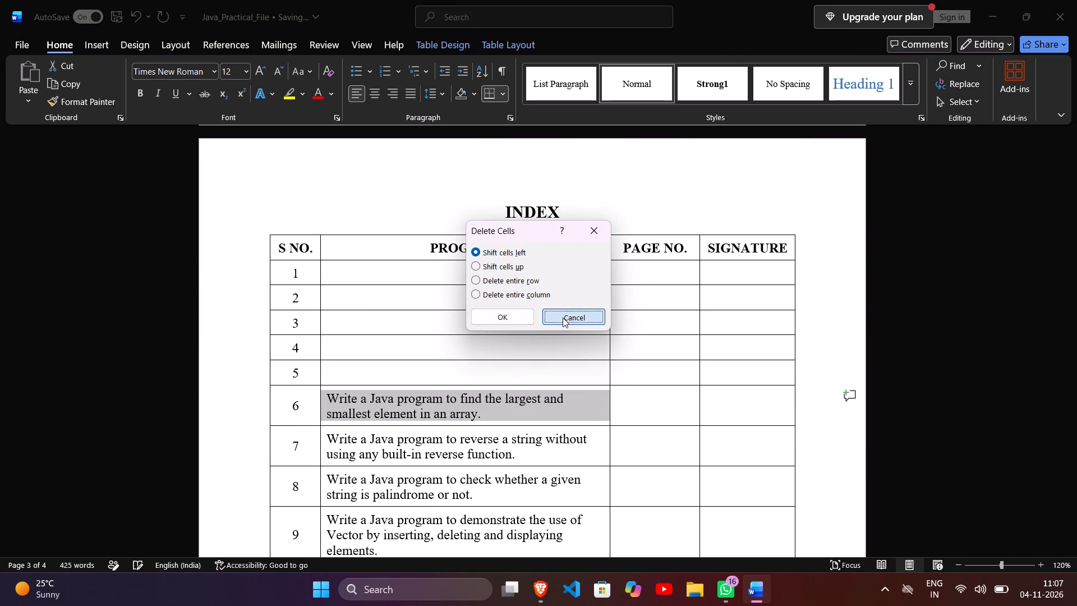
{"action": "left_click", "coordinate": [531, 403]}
Clear the program description text in row 6 of the index table without deleting the cell.
{"action": "left_click_drag", "start_coordinate": [487, 416], "coordinate": [408, 401]}
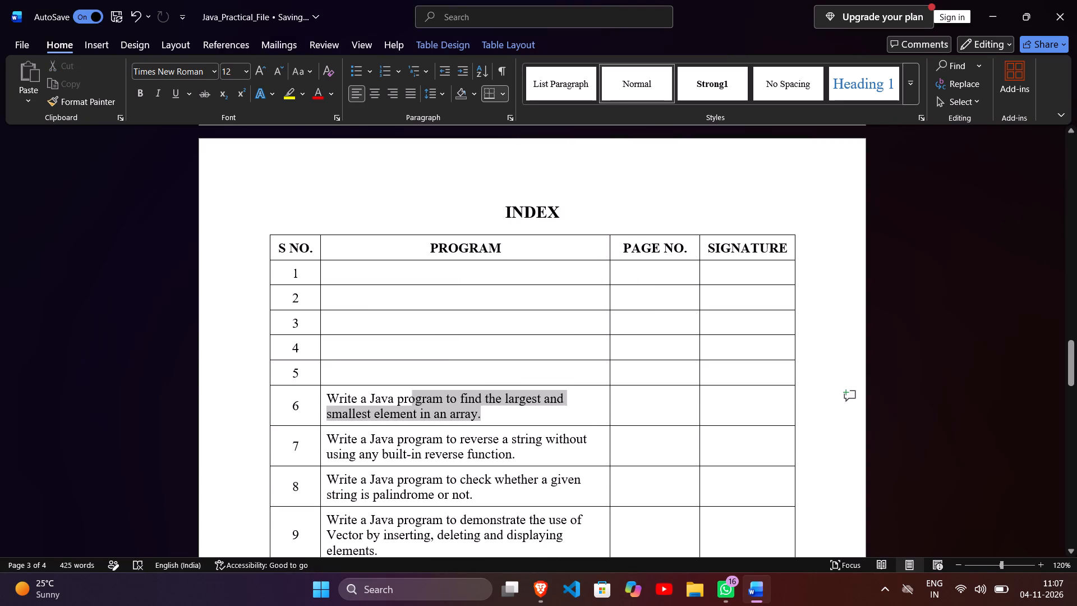
{"action": "left_click_drag", "start_coordinate": [408, 401], "coordinate": [337, 397]}
{"action": "key", "text": "BackSpace"}
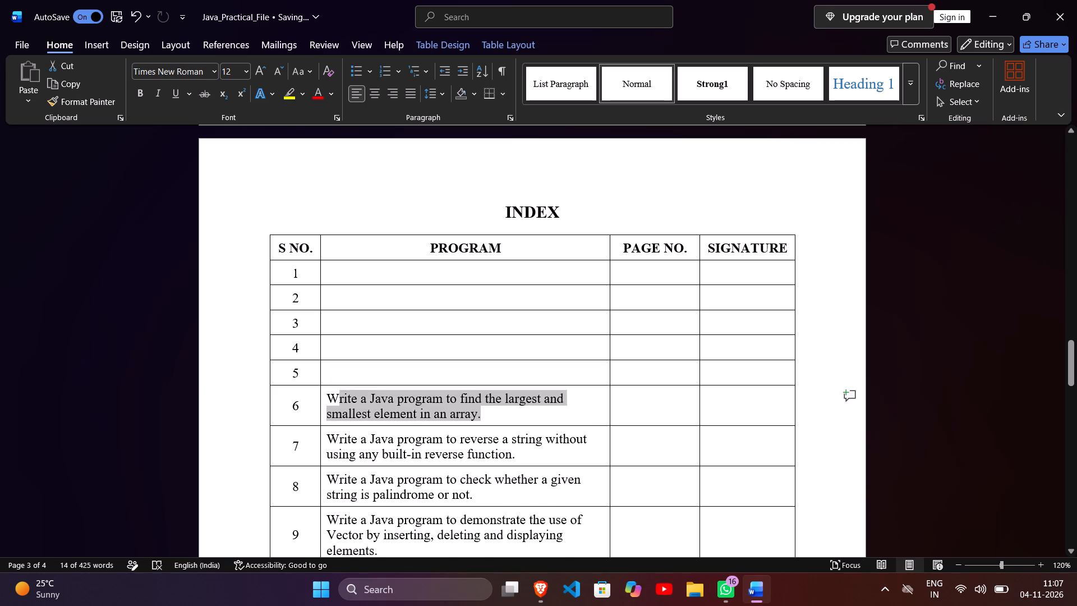
{"action": "key", "text": "BackSpace"}
Clear the program description in row 25, the last row of the index table.
{"action": "key", "text": "Down"}
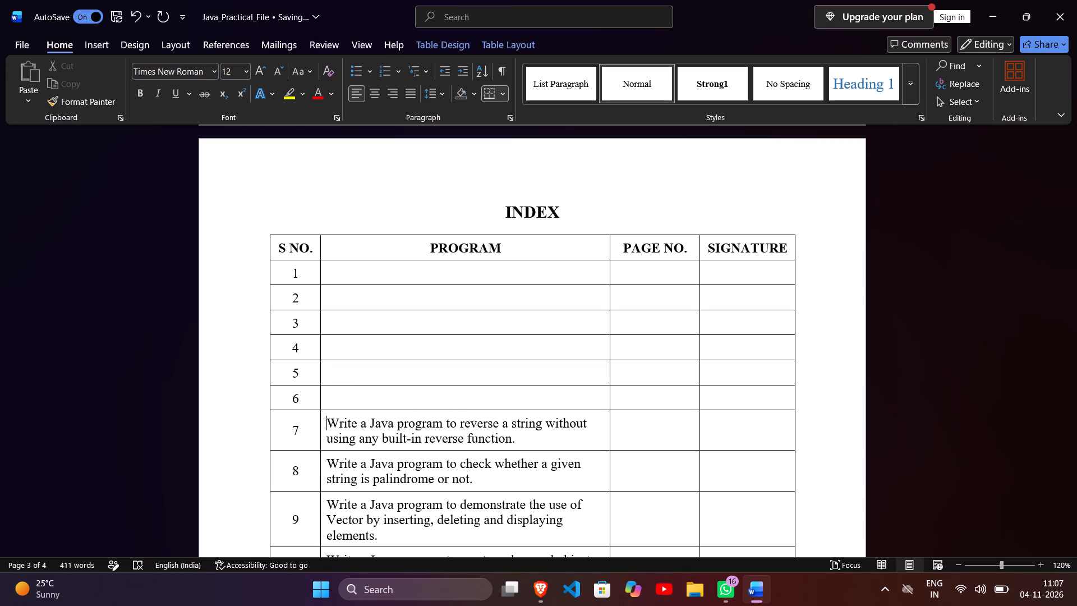
{"action": "key", "text": "Right"}
{"action": "key", "text": "Down"}
{"action": "key", "text": "Down"}
{"action": "key", "text": "Down"}
{"action": "key", "text": "Down"}
{"action": "key", "text": "Down"}
{"action": "key", "text": "Down"}
{"action": "key", "text": "Down"}
{"action": "key", "text": "Down"}
{"action": "key", "text": "Down"}
{"action": "key", "text": "Down"}
{"action": "key", "text": "Down"}
{"action": "key", "text": "Down"}
{"action": "key", "text": "Down"}
{"action": "key", "text": "Down"}
{"action": "key", "text": "Down"}
{"action": "key", "text": "Down"}
{"action": "key", "text": "Down"}
{"action": "key", "text": "Down"}
{"action": "key", "text": "Down"}
{"action": "key", "text": "Down"}
{"action": "key", "text": "Down"}
{"action": "key", "text": "Down"}
{"action": "key", "text": "Down"}
{"action": "key", "text": "Down"}
{"action": "key", "text": "Down"}
{"action": "key", "text": "Down"}
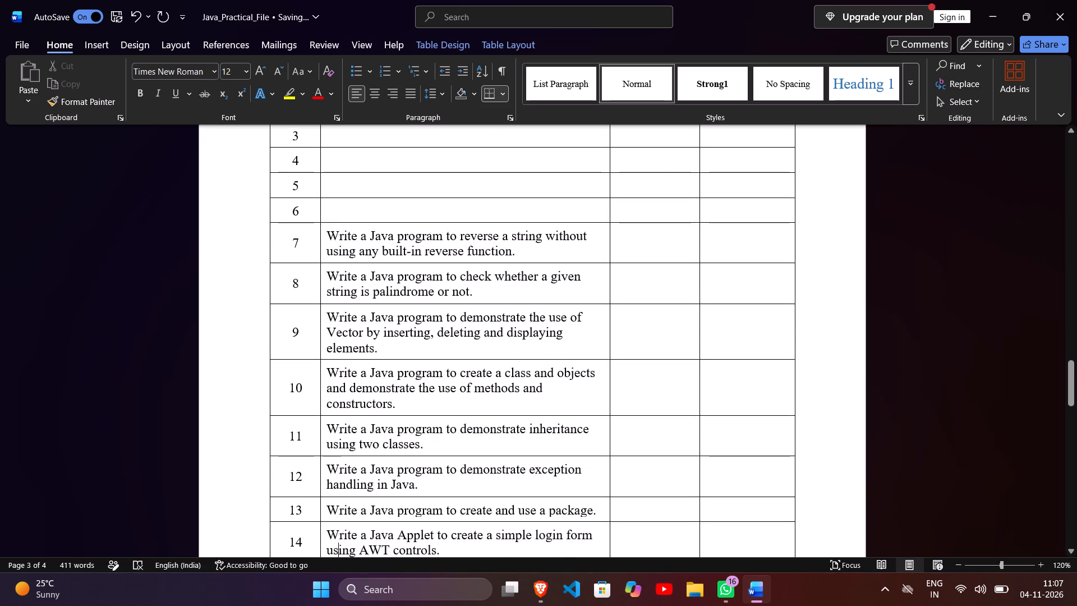
{"action": "key", "text": "Down"}
{"action": "scroll", "coordinate": [337, 397], "scroll_direction": "down", "scroll_amount": 2}
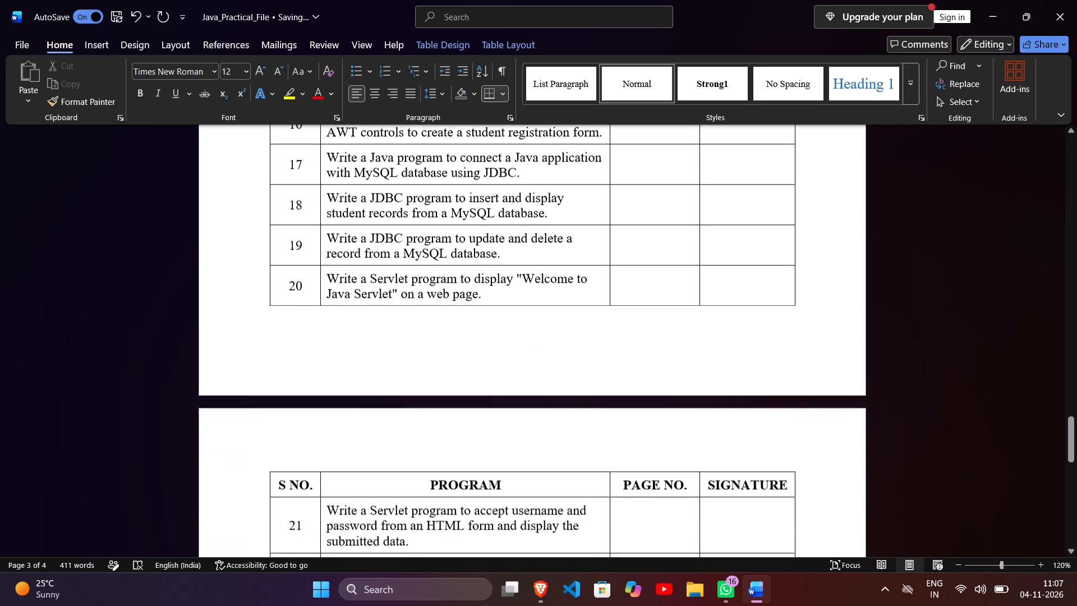
{"action": "scroll", "coordinate": [337, 397], "scroll_direction": "down", "scroll_amount": 2}
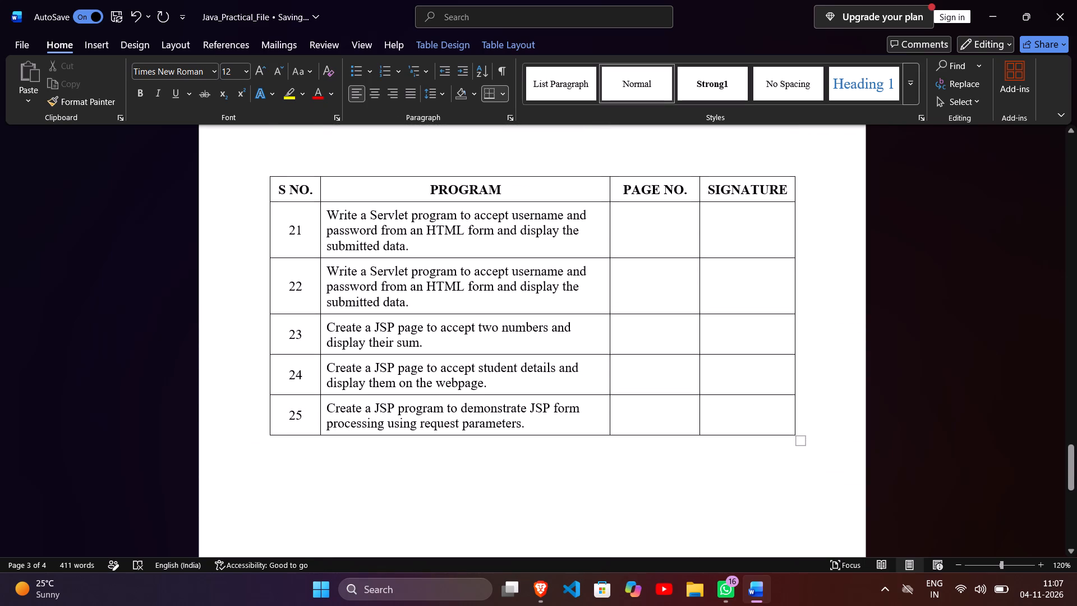
{"action": "left_click_drag", "start_coordinate": [535, 428], "coordinate": [335, 410]}
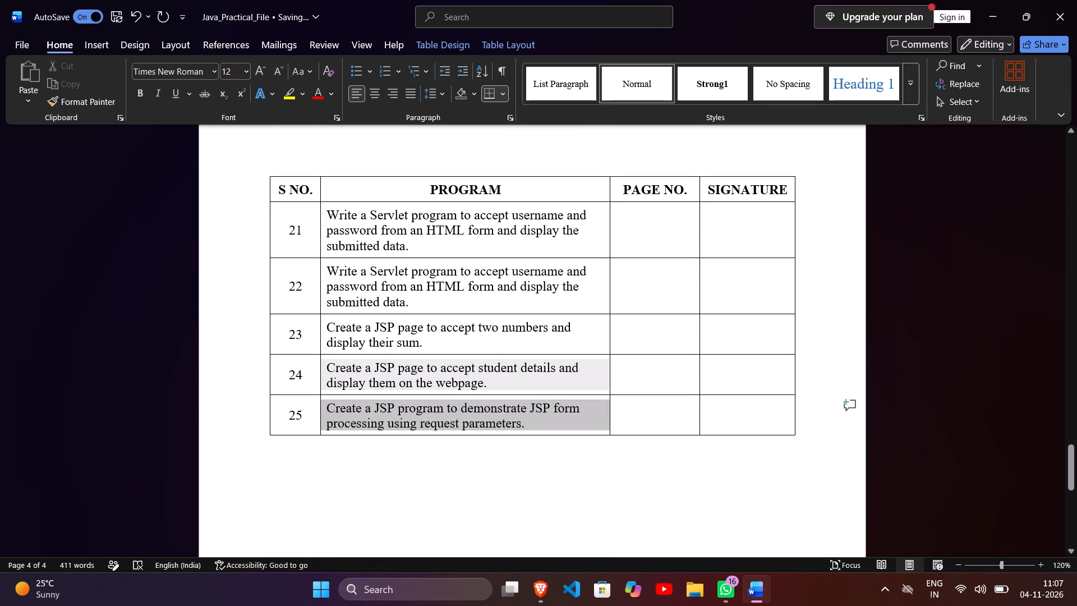
{"action": "left_click_drag", "start_coordinate": [335, 410], "coordinate": [355, 410]}
{"action": "left_click", "coordinate": [340, 412]}
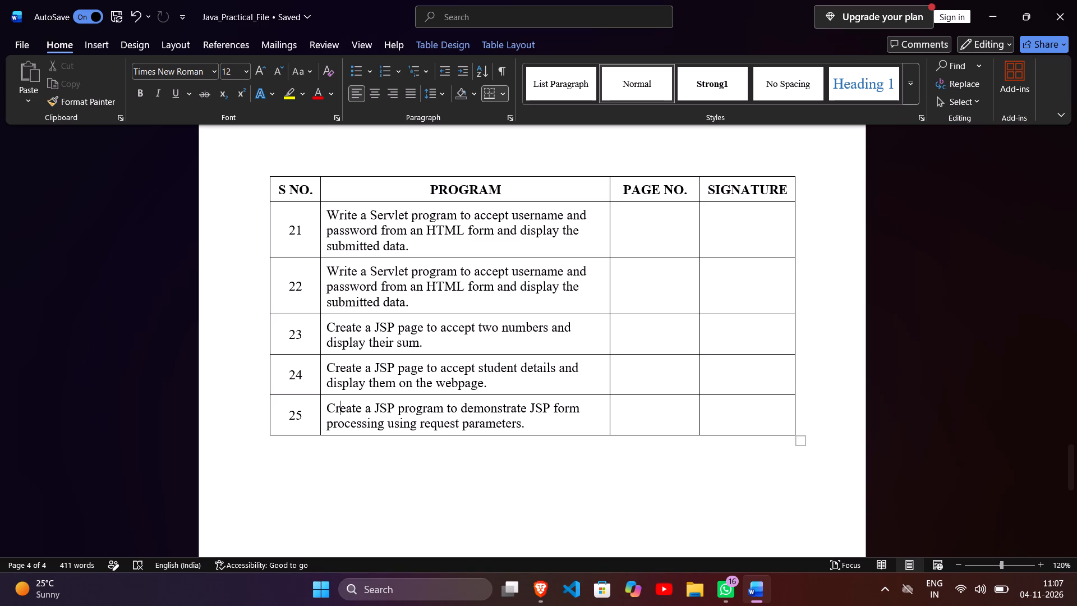
{"action": "left_click", "coordinate": [549, 430]}
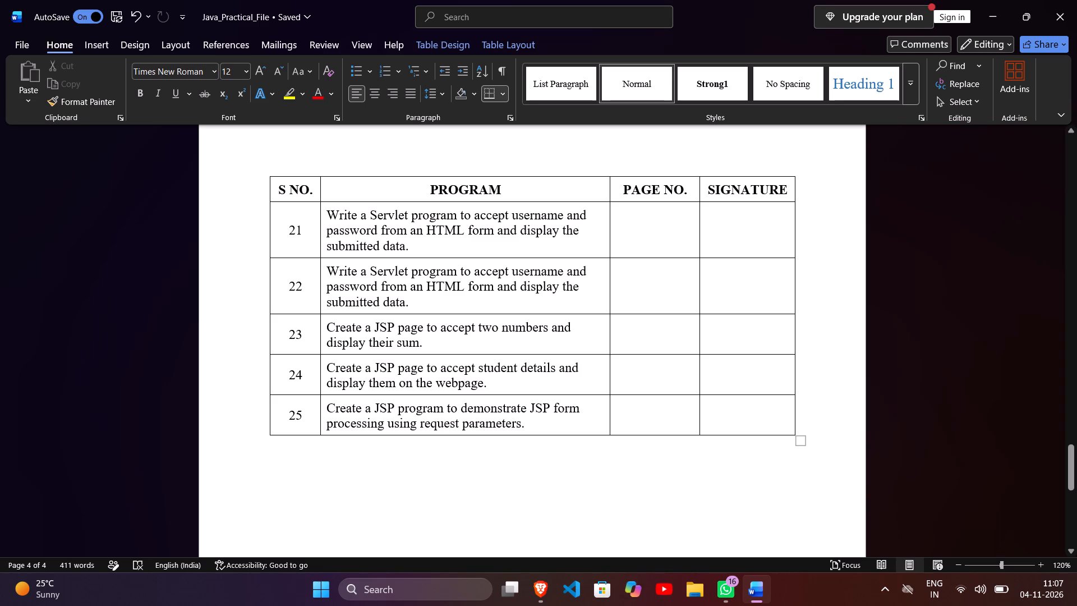
{"action": "key", "text": "BackSpace"}
{"action": "key", "text": "BackSpace"}
{"action": "key", "text": "BackSpace"}
{"action": "key", "text": "BackSpace"}
{"action": "key", "text": "BackSpace"}
{"action": "key", "text": "BackSpace"}
{"action": "key", "text": "BackSpace"}
{"action": "key", "text": "BackSpace"}
{"action": "key", "text": "BackSpace"}
{"action": "key", "text": "BackSpace"}
{"action": "key", "text": "BackSpace"}
{"action": "key", "text": "BackSpace"}
{"action": "key", "text": "BackSpace"}
{"action": "key", "text": "BackSpace"}
{"action": "key", "text": "BackSpace"}
{"action": "key", "text": "BackSpace"}
{"action": "key", "text": "BackSpace"}
{"action": "key", "text": "BackSpace"}
{"action": "key", "text": "BackSpace"}
{"action": "key", "text": "BackSpace"}
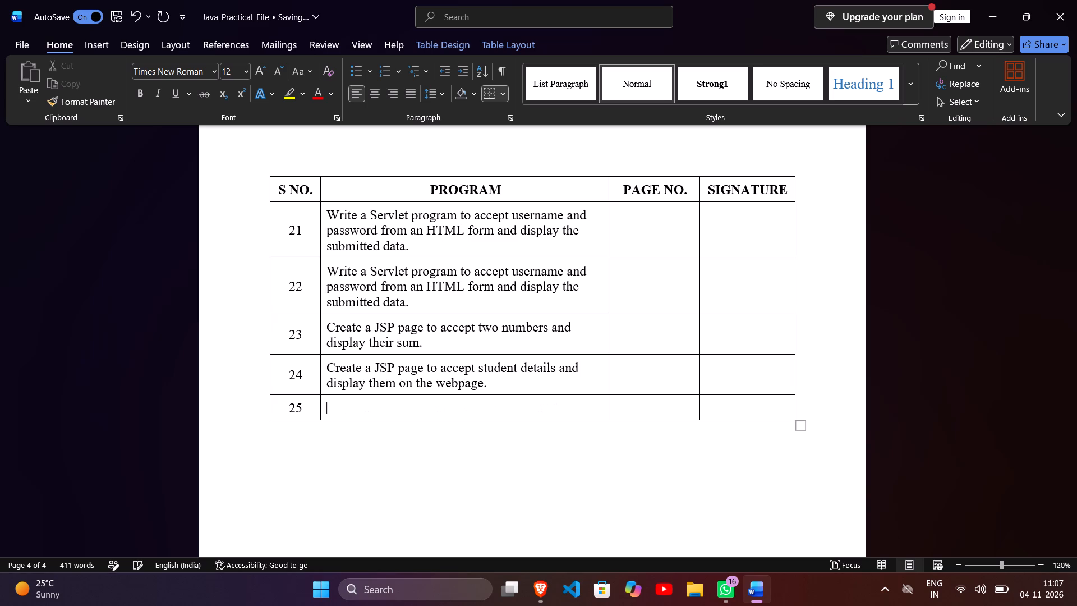
Clear the program description about accepting student details in row 24 of the index table.
{"action": "key", "text": "Up"}
{"action": "key", "text": "BackSpace"}
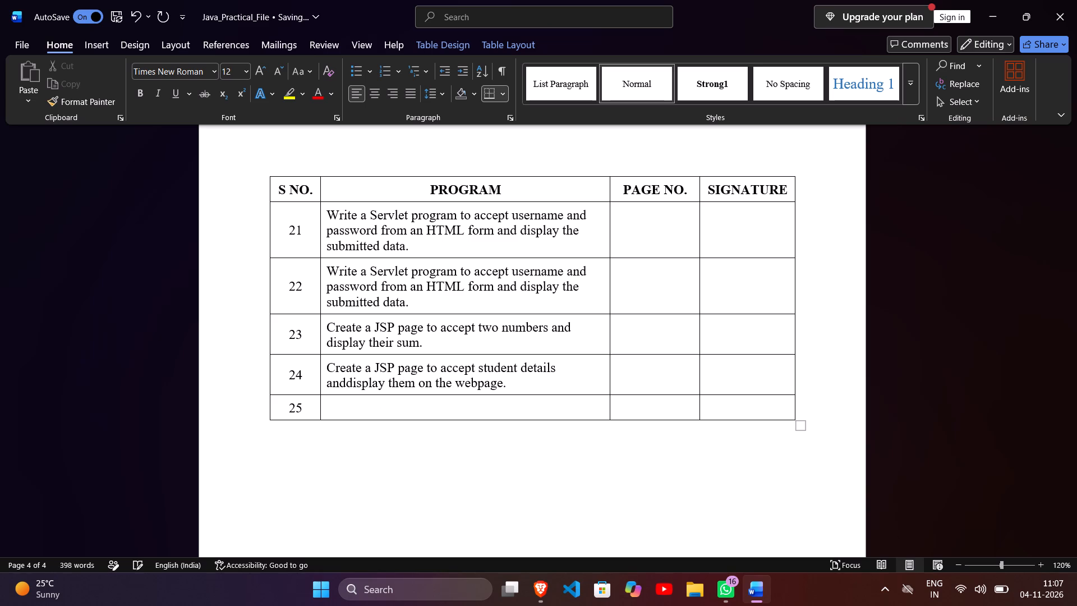
{"action": "key", "text": "Right"}
{"action": "key", "text": "Right"}
{"action": "key", "text": "Right"}
{"action": "key", "text": "Right"}
{"action": "key", "text": "Right"}
{"action": "key", "text": "Right"}
{"action": "key", "text": "Right"}
{"action": "key", "text": "Right"}
{"action": "key", "text": "Right"}
{"action": "key", "text": "Right"}
{"action": "key", "text": "Right"}
{"action": "key", "text": "Right"}
{"action": "key", "text": "Right"}
{"action": "key", "text": "Right"}
{"action": "key", "text": "Right"}
{"action": "key", "text": "Right"}
{"action": "key", "text": "Right"}
{"action": "key", "text": "Right"}
{"action": "key", "text": "Right"}
{"action": "key", "text": "Right"}
{"action": "key", "text": "Right"}
{"action": "key", "text": "Right"}
{"action": "key", "text": "Right"}
{"action": "key", "text": "Right"}
{"action": "key", "text": "Right"}
{"action": "key", "text": "Right"}
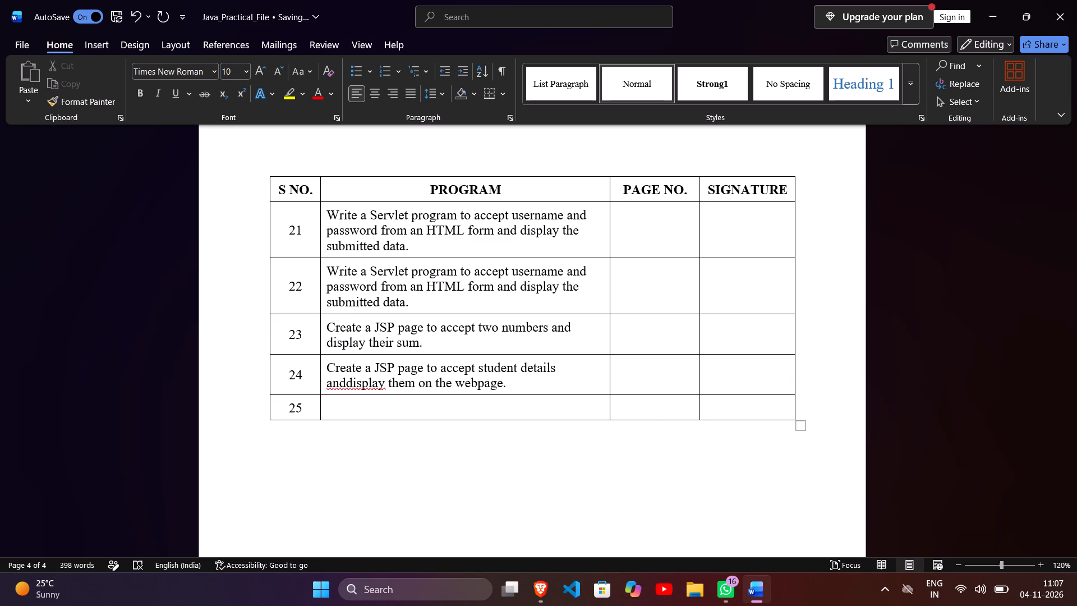
{"action": "key", "text": "Left"}
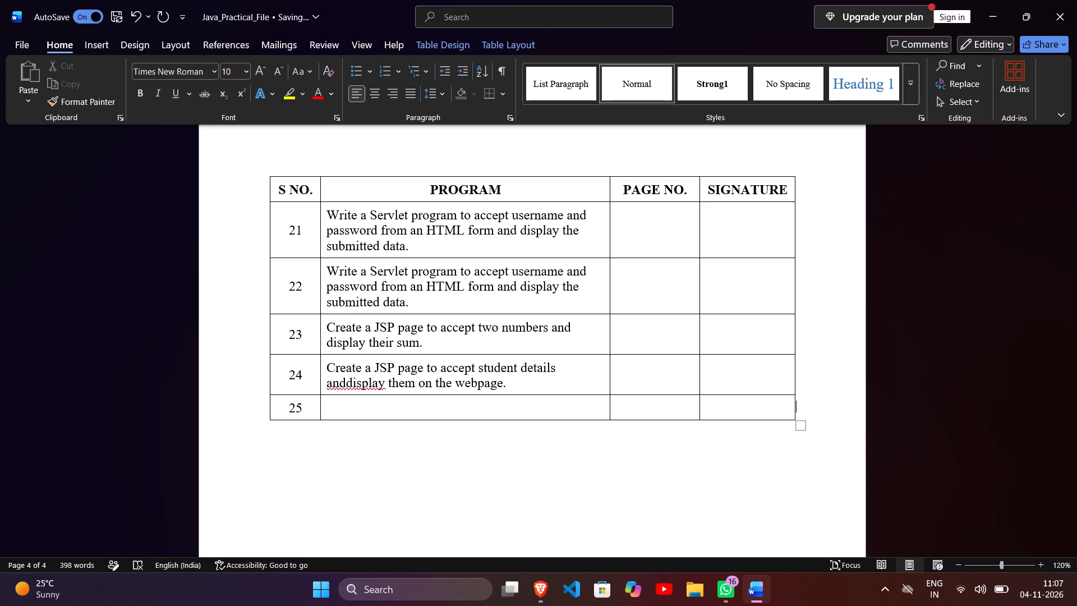
{"action": "key", "text": "Up"}
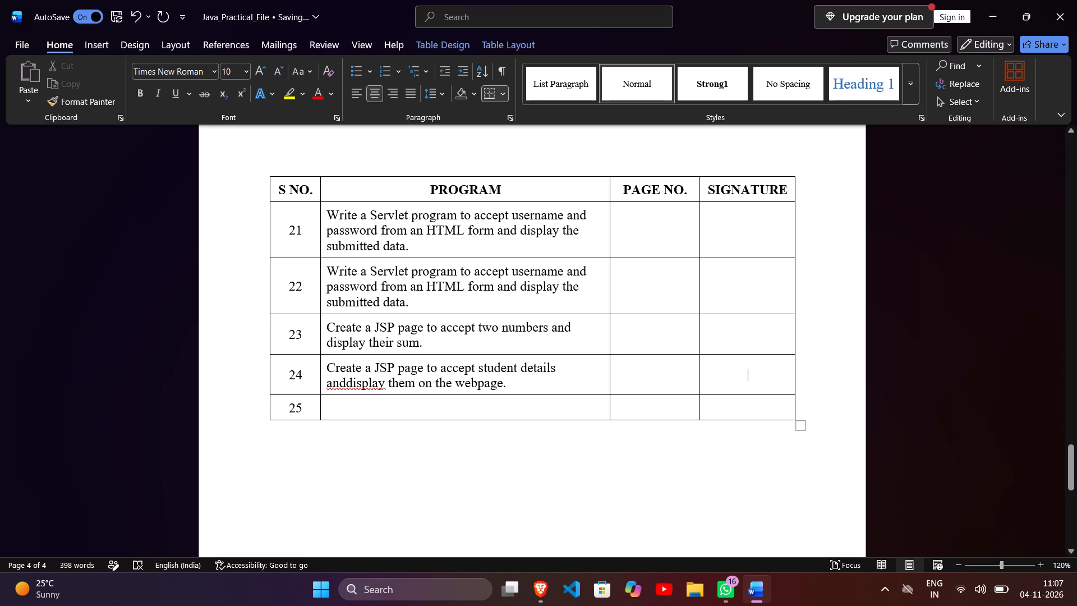
{"action": "left_click", "coordinate": [509, 388]}
{"action": "key", "text": "BackSpace"}
{"action": "key", "text": "BackSpace"}
{"action": "key", "text": "BackSpace"}
{"action": "key", "text": "BackSpace"}
{"action": "key", "text": "BackSpace"}
{"action": "key", "text": "BackSpace"}
{"action": "key", "text": "BackSpace"}
{"action": "key", "text": "BackSpace"}
{"action": "key", "text": "BackSpace"}
{"action": "key", "text": "BackSpace"}
{"action": "key", "text": "BackSpace"}
{"action": "key", "text": "BackSpace"}
{"action": "key", "text": "BackSpace"}
{"action": "key", "text": "BackSpace"}
{"action": "key", "text": "BackSpace"}
{"action": "key", "text": "BackSpace"}
{"action": "key", "text": "BackSpace"}
{"action": "key", "text": "BackSpace"}
{"action": "key", "text": "BackSpace"}
{"action": "key", "text": "BackSpace"}
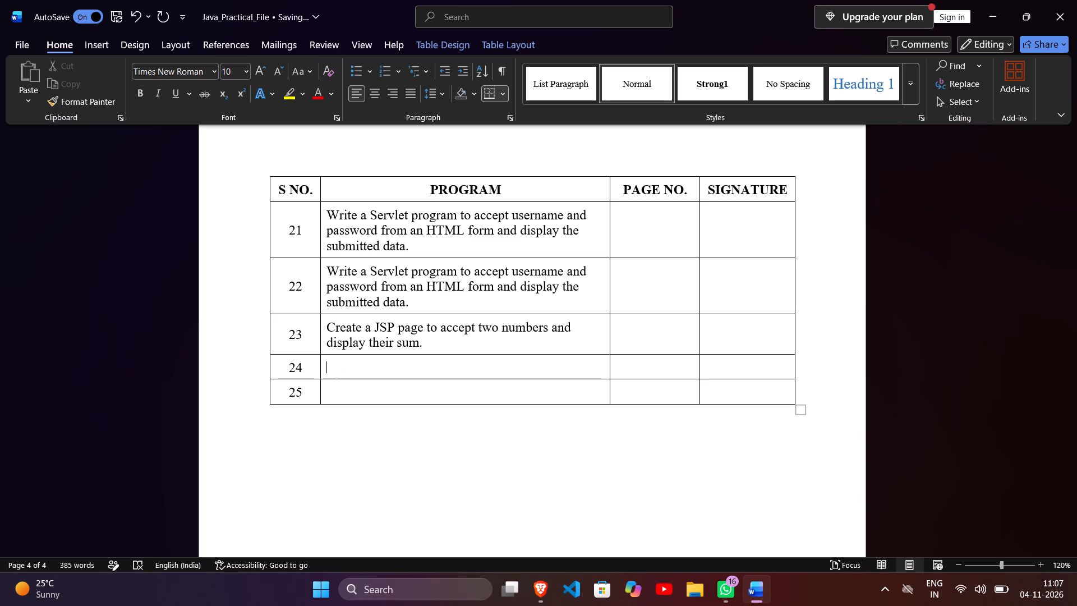
Clear the program description about summing two numbers in row 23 of the index table.
{"action": "left_click", "coordinate": [434, 341]}
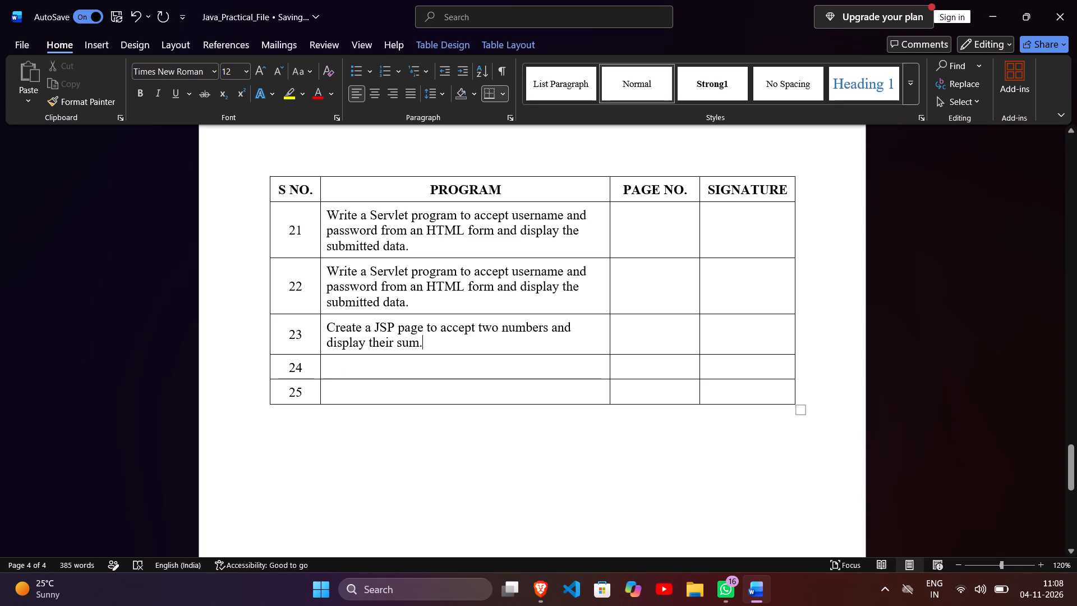
{"action": "key", "text": "BackSpace"}
{"action": "key", "text": "BackSpace"}
{"action": "key", "text": "BackSpace"}
{"action": "key", "text": "BackSpace"}
{"action": "key", "text": "BackSpace"}
{"action": "key", "text": "BackSpace"}
{"action": "key", "text": "BackSpace"}
{"action": "key", "text": "BackSpace"}
{"action": "key", "text": "BackSpace"}
{"action": "key", "text": "BackSpace"}
{"action": "key", "text": "BackSpace"}
{"action": "key", "text": "BackSpace"}
{"action": "key", "text": "BackSpace"}
{"action": "key", "text": "BackSpace"}
{"action": "key", "text": "BackSpace"}
{"action": "key", "text": "BackSpace"}
{"action": "key", "text": "BackSpace"}
{"action": "key", "text": "BackSpace"}
{"action": "key", "text": "BackSpace"}
{"action": "key", "text": "BackSpace"}
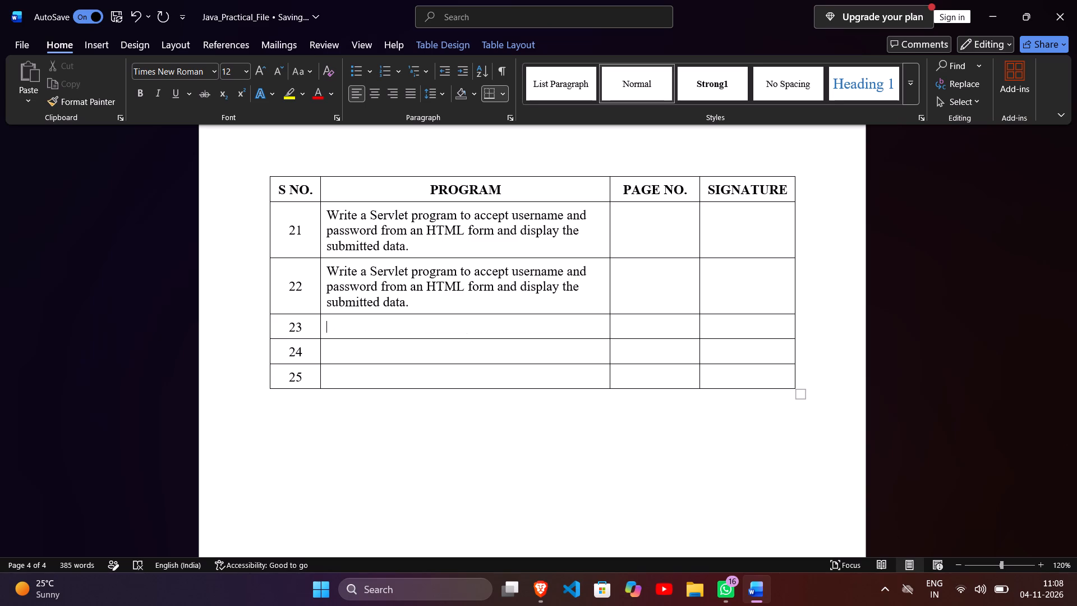
Clear the Servlet username and password program description in row 22 of the index table.
{"action": "left_click", "coordinate": [427, 297]}
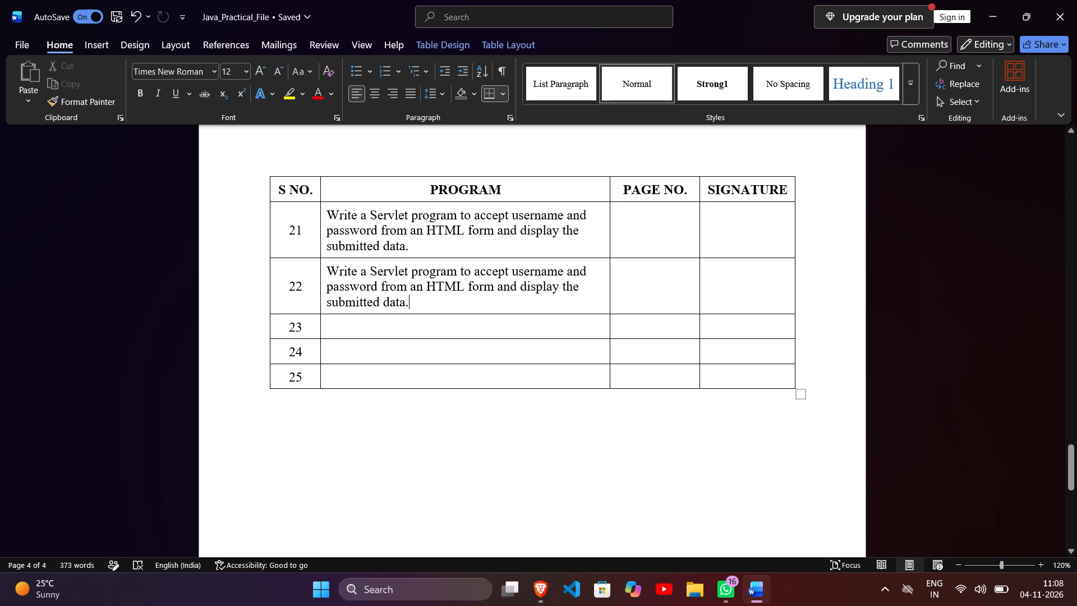
{"action": "key", "text": "BackSpace"}
{"action": "key", "text": "BackSpace"}
{"action": "key", "text": "BackSpace"}
{"action": "key", "text": "BackSpace"}
{"action": "key", "text": "BackSpace"}
{"action": "key", "text": "BackSpace"}
{"action": "key", "text": "BackSpace"}
{"action": "key", "text": "BackSpace"}
{"action": "key", "text": "BackSpace"}
{"action": "key", "text": "BackSpace"}
{"action": "key", "text": "BackSpace"}
{"action": "key", "text": "BackSpace"}
{"action": "key", "text": "BackSpace"}
{"action": "key", "text": "BackSpace"}
{"action": "key", "text": "BackSpace"}
{"action": "key", "text": "BackSpace"}
{"action": "key", "text": "BackSpace"}
{"action": "key", "text": "BackSpace"}
{"action": "key", "text": "BackSpace"}
{"action": "key", "text": "BackSpace"}
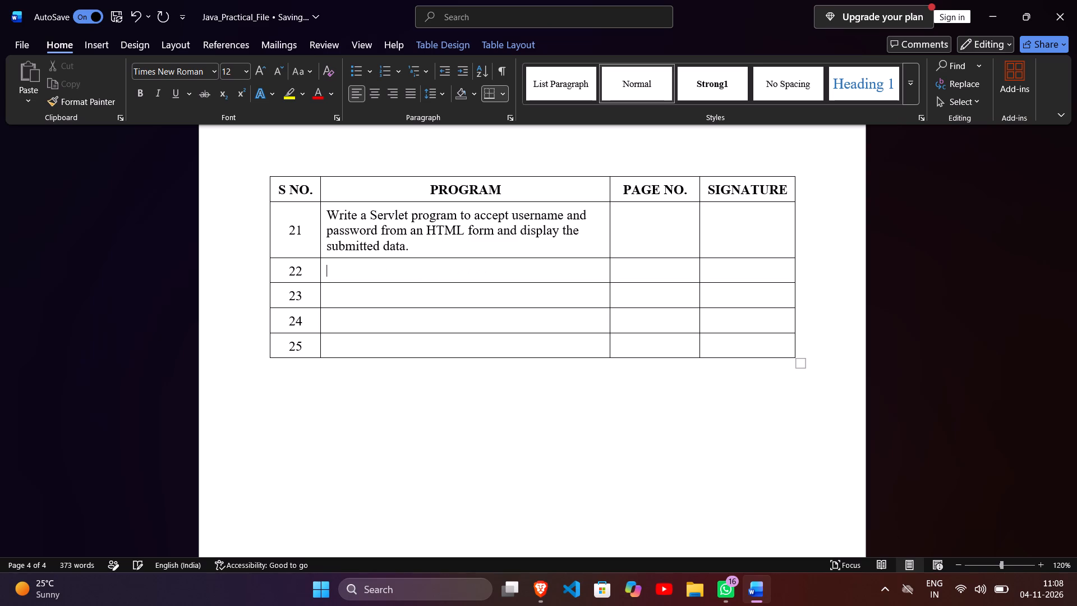
Clear the Servlet username and password program description in row 21 of the index table.
{"action": "left_click", "coordinate": [397, 245]}
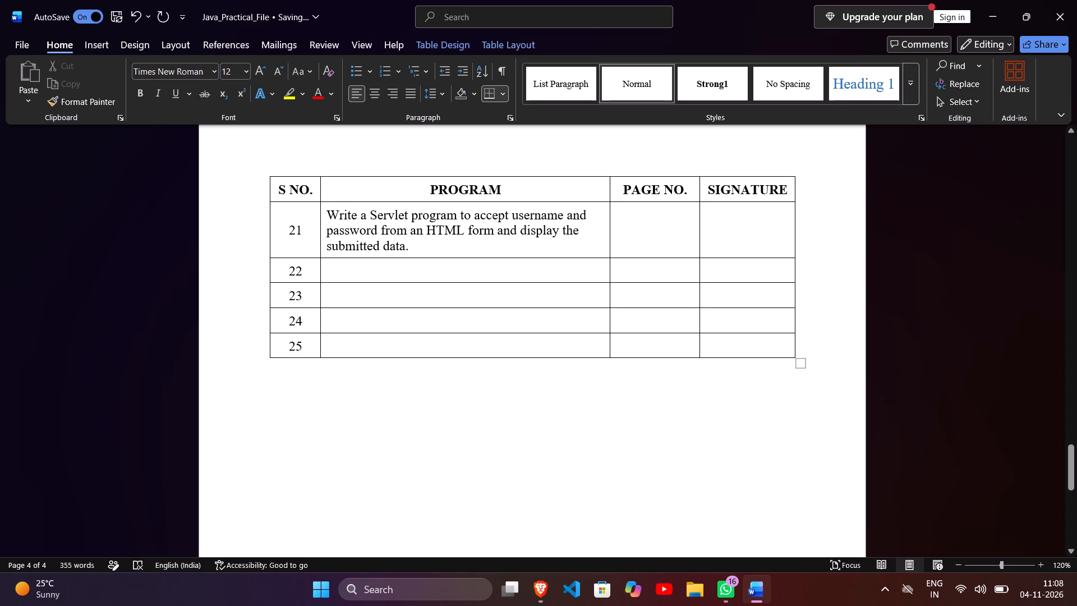
{"action": "left_click", "coordinate": [412, 249]}
{"action": "key", "text": "BackSpace"}
{"action": "key", "text": "BackSpace"}
{"action": "key", "text": "BackSpace"}
{"action": "key", "text": "BackSpace"}
{"action": "key", "text": "BackSpace"}
{"action": "key", "text": "BackSpace"}
{"action": "key", "text": "BackSpace"}
{"action": "key", "text": "BackSpace"}
{"action": "key", "text": "BackSpace"}
{"action": "key", "text": "BackSpace"}
{"action": "key", "text": "BackSpace"}
{"action": "key", "text": "BackSpace"}
{"action": "key", "text": "BackSpace"}
{"action": "key", "text": "BackSpace"}
{"action": "key", "text": "BackSpace"}
{"action": "key", "text": "BackSpace"}
{"action": "key", "text": "BackSpace"}
{"action": "key", "text": "BackSpace"}
{"action": "key", "text": "BackSpace"}
{"action": "key", "text": "BackSpace"}
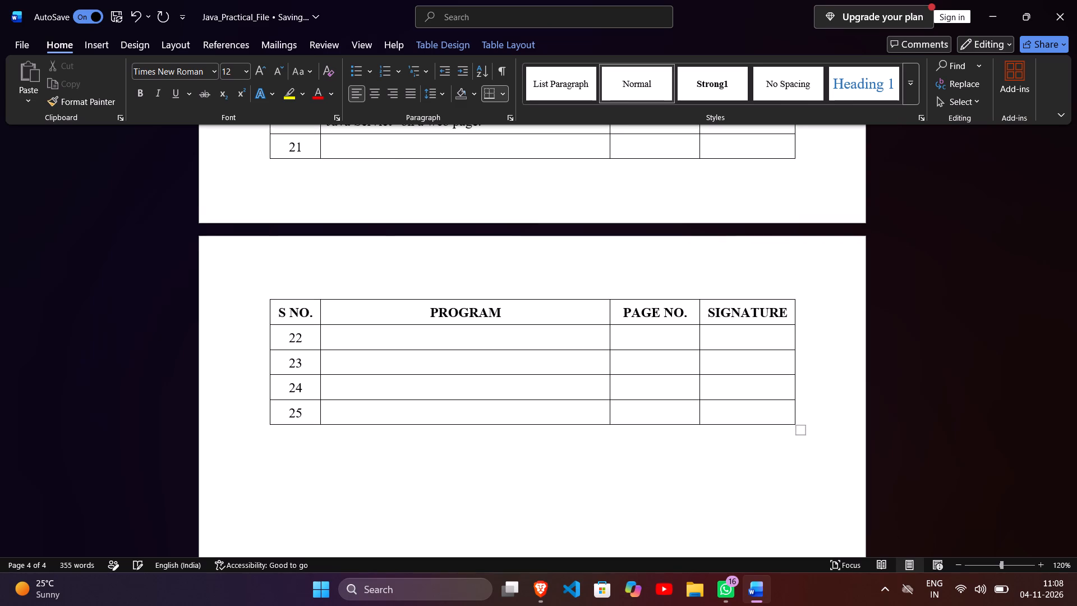
Clear the "Welcome to Java Servlet" program description in row 20 of the index table.
{"action": "scroll", "coordinate": [412, 249], "scroll_direction": "up", "scroll_amount": 2}
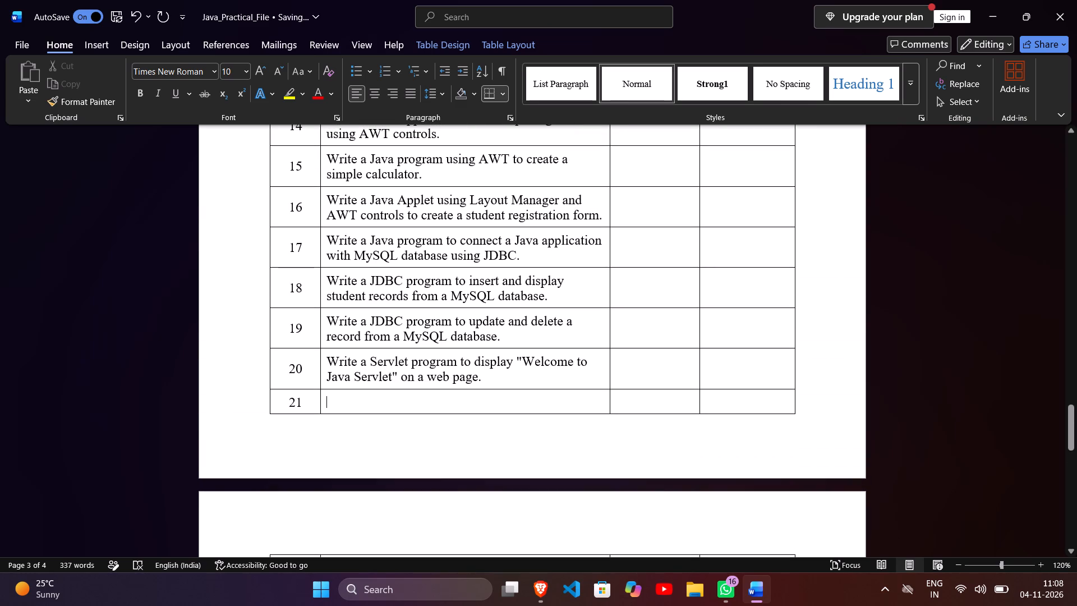
{"action": "left_click", "coordinate": [485, 383]}
{"action": "key", "text": "BackSpace"}
{"action": "key", "text": "BackSpace"}
{"action": "key", "text": "BackSpace"}
{"action": "key", "text": "BackSpace"}
{"action": "key", "text": "BackSpace"}
{"action": "key", "text": "BackSpace"}
{"action": "key", "text": "BackSpace"}
{"action": "key", "text": "BackSpace"}
{"action": "key", "text": "BackSpace"}
{"action": "key", "text": "BackSpace"}
{"action": "key", "text": "BackSpace"}
{"action": "key", "text": "BackSpace"}
{"action": "key", "text": "BackSpace"}
{"action": "key", "text": "BackSpace"}
{"action": "key", "text": "BackSpace"}
{"action": "key", "text": "BackSpace"}
{"action": "key", "text": "BackSpace"}
{"action": "key", "text": "BackSpace"}
{"action": "key", "text": "BackSpace"}
{"action": "key", "text": "BackSpace"}
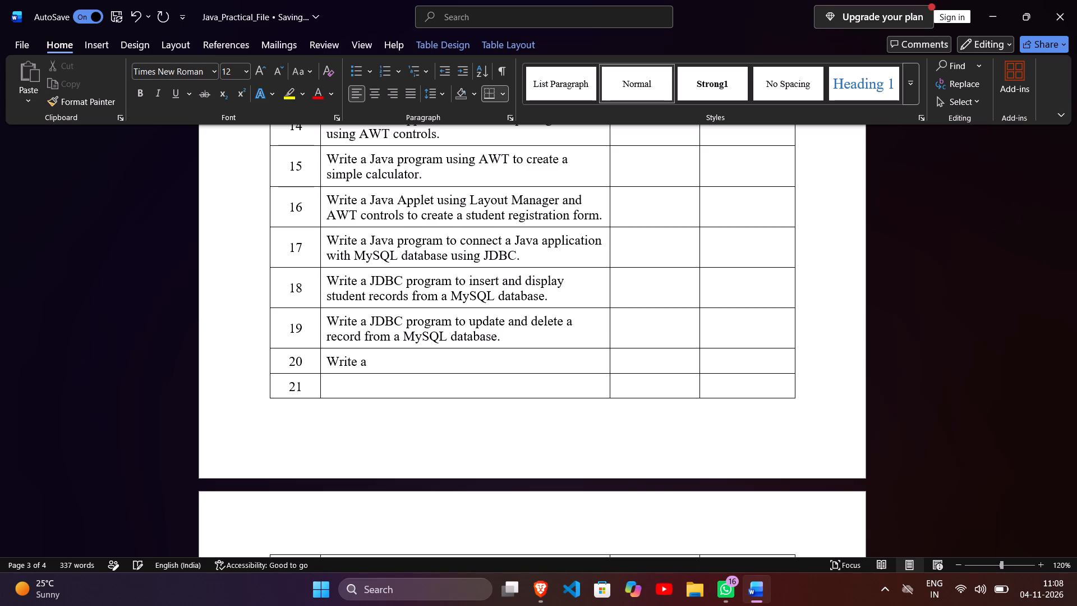
Delete the opening text "Write a JDBC program to update and delete a" from the program description in row 19.
{"action": "key", "text": "Up"}
{"action": "key", "text": "BackSpace"}
{"action": "key", "text": "BackSpace"}
{"action": "key", "text": "BackSpace"}
{"action": "key", "text": "BackSpace"}
{"action": "key", "text": "BackSpace"}
{"action": "key", "text": "BackSpace"}
{"action": "key", "text": "BackSpace"}
{"action": "key", "text": "BackSpace"}
{"action": "key", "text": "BackSpace"}
{"action": "key", "text": "BackSpace"}
{"action": "key", "text": "BackSpace"}
{"action": "key", "text": "BackSpace"}
{"action": "key", "text": "BackSpace"}
{"action": "key", "text": "BackSpace"}
{"action": "key", "text": "BackSpace"}
{"action": "key", "text": "BackSpace"}
{"action": "key", "text": "BackSpace"}
{"action": "key", "text": "BackSpace"}
{"action": "key", "text": "BackSpace"}
{"action": "key", "text": "BackSpace"}
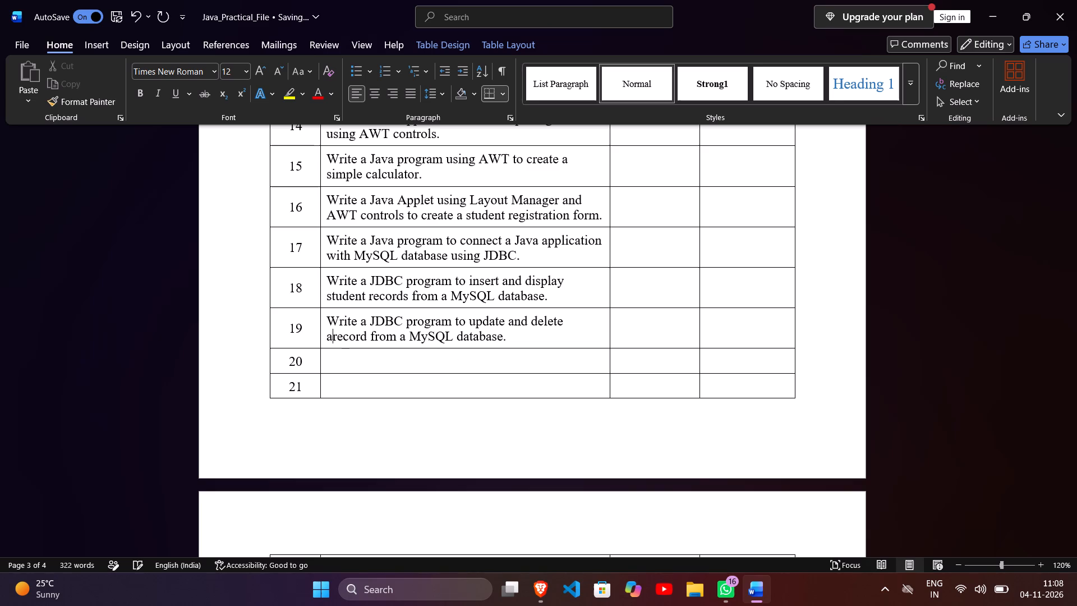
Delete the opening text "Write a JDBC program to insert and display" from the program description in row 18.
{"action": "key", "text": "Up"}
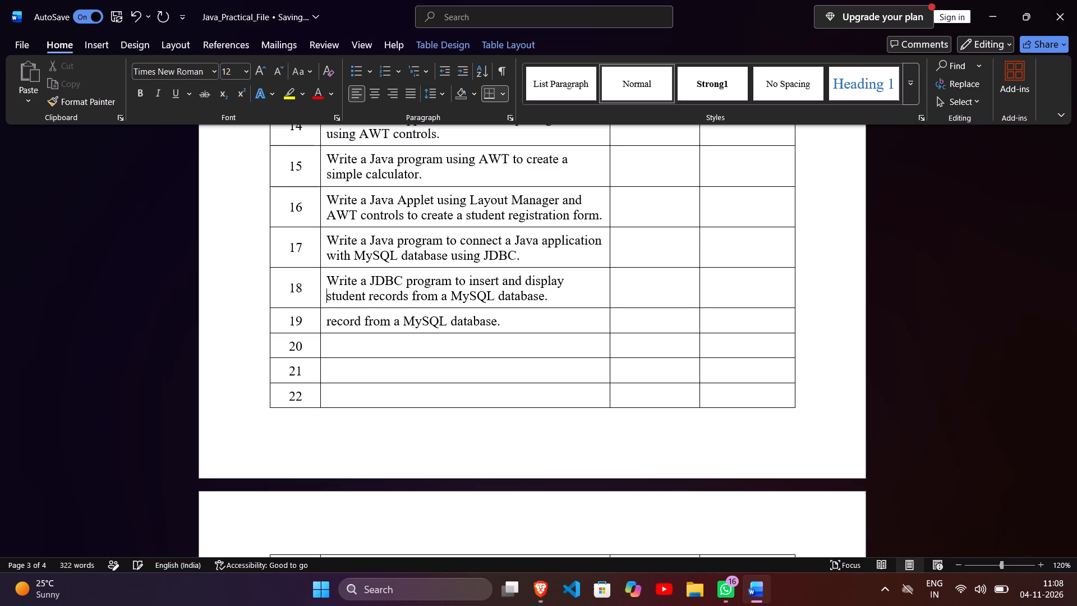
{"action": "key", "text": "BackSpace"}
{"action": "key", "text": "BackSpace"}
{"action": "key", "text": "BackSpace"}
{"action": "key", "text": "BackSpace"}
{"action": "key", "text": "BackSpace"}
{"action": "key", "text": "BackSpace"}
{"action": "key", "text": "BackSpace"}
{"action": "key", "text": "BackSpace"}
{"action": "key", "text": "BackSpace"}
{"action": "key", "text": "BackSpace"}
{"action": "key", "text": "BackSpace"}
{"action": "key", "text": "BackSpace"}
{"action": "key", "text": "BackSpace"}
{"action": "key", "text": "BackSpace"}
{"action": "key", "text": "BackSpace"}
{"action": "key", "text": "BackSpace"}
{"action": "key", "text": "BackSpace"}
{"action": "key", "text": "BackSpace"}
{"action": "key", "text": "BackSpace"}
{"action": "key", "text": "BackSpace"}
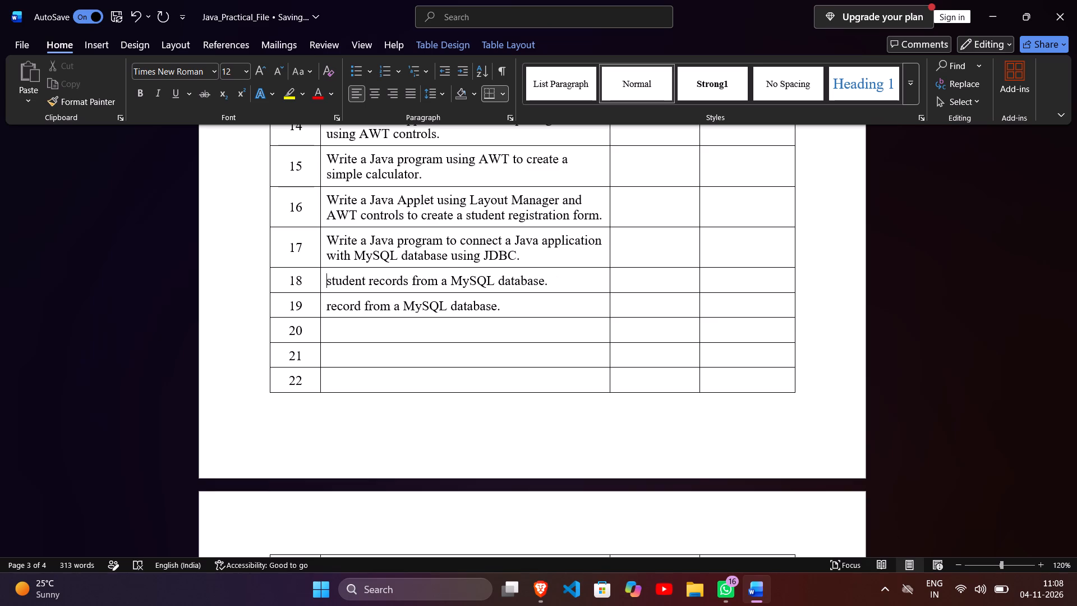
Delete the opening text "Write a Java program to connect a Java application" from the program description in row 17.
{"action": "key", "text": "Up"}
{"action": "key", "text": "BackSpace"}
{"action": "key", "text": "BackSpace"}
{"action": "key", "text": "BackSpace"}
{"action": "key", "text": "BackSpace"}
{"action": "key", "text": "BackSpace"}
{"action": "key", "text": "BackSpace"}
{"action": "key", "text": "BackSpace"}
{"action": "key", "text": "BackSpace"}
{"action": "key", "text": "BackSpace"}
{"action": "key", "text": "BackSpace"}
{"action": "key", "text": "BackSpace"}
{"action": "key", "text": "BackSpace"}
{"action": "key", "text": "BackSpace"}
{"action": "key", "text": "BackSpace"}
{"action": "key", "text": "BackSpace"}
{"action": "key", "text": "BackSpace"}
{"action": "key", "text": "BackSpace"}
{"action": "key", "text": "BackSpace"}
{"action": "key", "text": "BackSpace"}
{"action": "key", "text": "BackSpace"}
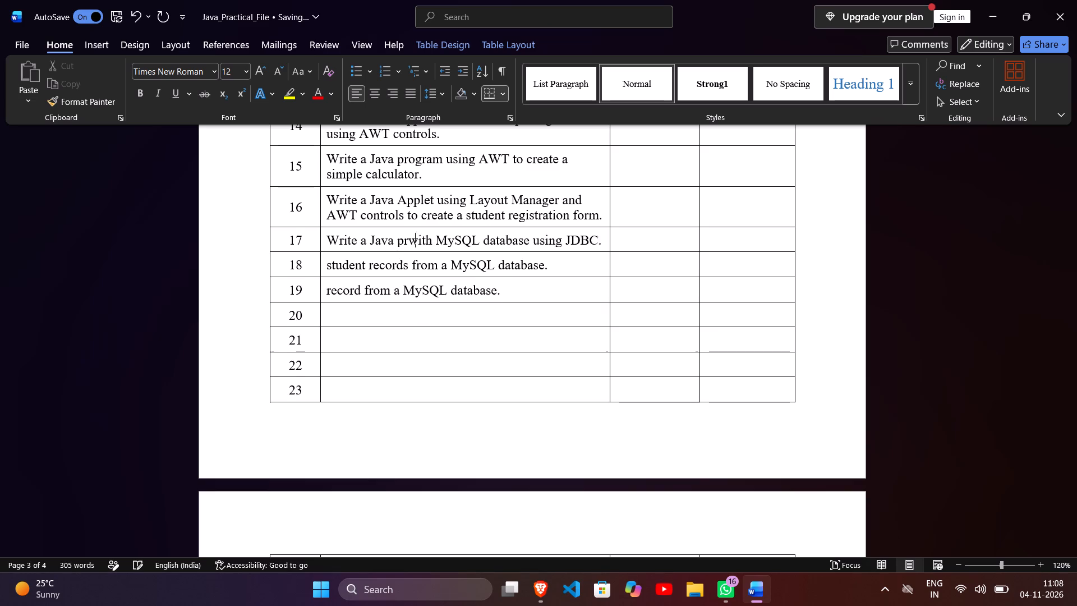
Delete the opening text "Write a Java Applet using Layout Manager and" from the program description in row 16.
{"action": "key", "text": "Up"}
{"action": "key", "text": "BackSpace"}
{"action": "key", "text": "BackSpace"}
{"action": "key", "text": "BackSpace"}
{"action": "key", "text": "BackSpace"}
{"action": "key", "text": "BackSpace"}
{"action": "key", "text": "BackSpace"}
{"action": "key", "text": "BackSpace"}
{"action": "key", "text": "BackSpace"}
{"action": "key", "text": "BackSpace"}
{"action": "key", "text": "BackSpace"}
{"action": "key", "text": "BackSpace"}
{"action": "key", "text": "BackSpace"}
{"action": "key", "text": "BackSpace"}
{"action": "key", "text": "BackSpace"}
{"action": "key", "text": "BackSpace"}
{"action": "key", "text": "BackSpace"}
{"action": "key", "text": "BackSpace"}
{"action": "key", "text": "BackSpace"}
{"action": "key", "text": "BackSpace"}
{"action": "key", "text": "BackSpace"}
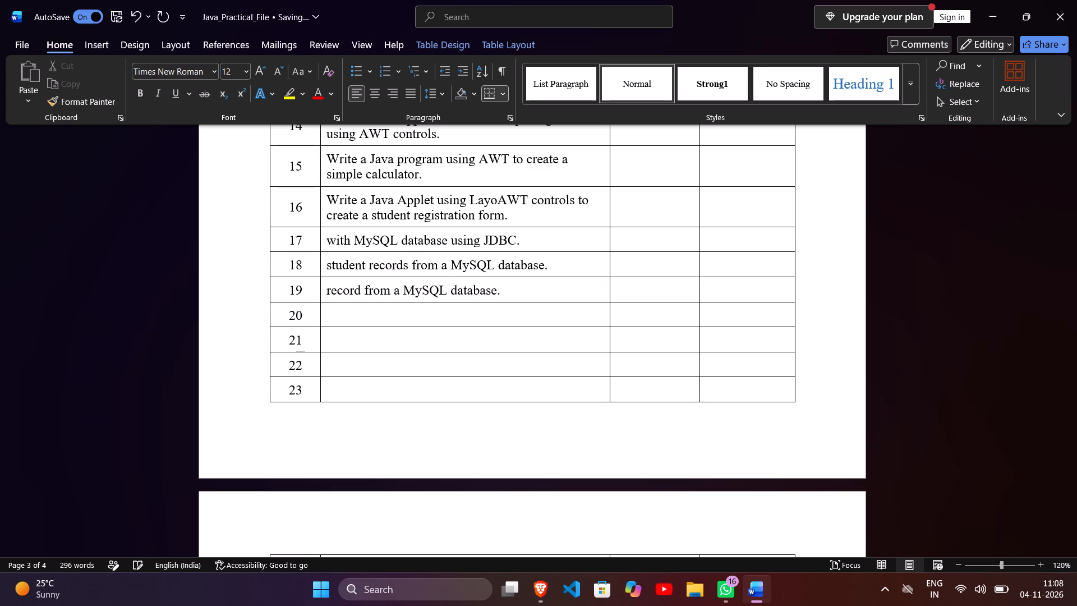
Delete the opening text "Write a Java program using AWT to create a" from the program description in row 15.
{"action": "key", "text": "Up"}
{"action": "key", "text": "BackSpace"}
{"action": "key", "text": "BackSpace"}
{"action": "key", "text": "BackSpace"}
{"action": "key", "text": "BackSpace"}
{"action": "key", "text": "BackSpace"}
{"action": "key", "text": "BackSpace"}
{"action": "key", "text": "BackSpace"}
{"action": "key", "text": "BackSpace"}
{"action": "key", "text": "BackSpace"}
{"action": "key", "text": "BackSpace"}
{"action": "key", "text": "BackSpace"}
{"action": "key", "text": "BackSpace"}
{"action": "key", "text": "BackSpace"}
{"action": "key", "text": "BackSpace"}
{"action": "key", "text": "BackSpace"}
{"action": "key", "text": "BackSpace"}
{"action": "key", "text": "BackSpace"}
{"action": "key", "text": "BackSpace"}
{"action": "key", "text": "BackSpace"}
{"action": "key", "text": "BackSpace"}
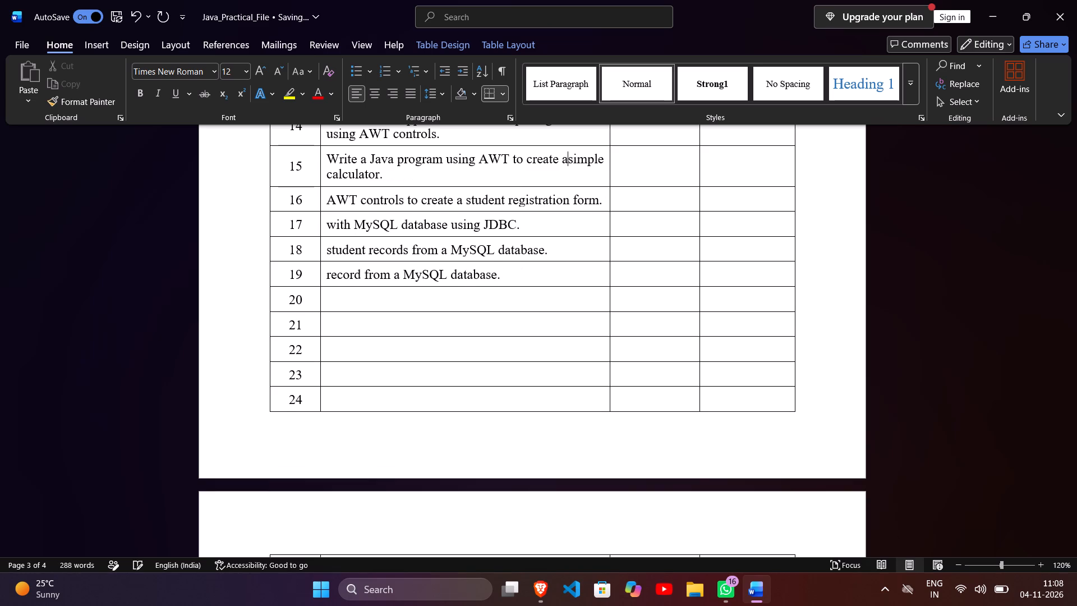
Delete the opening text before "using AWT controls." from the program description in row 14.
{"action": "key", "text": "Up"}
{"action": "key", "text": "BackSpace"}
{"action": "key", "text": "BackSpace"}
{"action": "key", "text": "BackSpace"}
{"action": "key", "text": "BackSpace"}
{"action": "key", "text": "BackSpace"}
{"action": "key", "text": "BackSpace"}
{"action": "key", "text": "BackSpace"}
{"action": "key", "text": "BackSpace"}
{"action": "key", "text": "BackSpace"}
{"action": "key", "text": "BackSpace"}
{"action": "key", "text": "BackSpace"}
{"action": "key", "text": "BackSpace"}
{"action": "key", "text": "BackSpace"}
{"action": "key", "text": "BackSpace"}
{"action": "key", "text": "BackSpace"}
{"action": "key", "text": "BackSpace"}
{"action": "key", "text": "BackSpace"}
{"action": "key", "text": "BackSpace"}
{"action": "key", "text": "BackSpace"}
{"action": "key", "text": "BackSpace"}
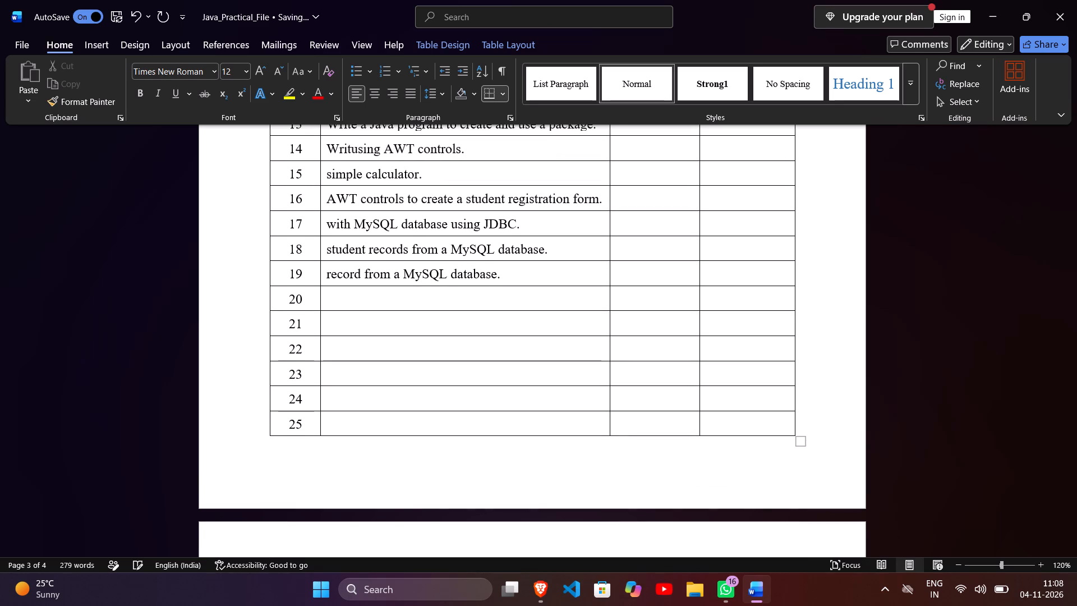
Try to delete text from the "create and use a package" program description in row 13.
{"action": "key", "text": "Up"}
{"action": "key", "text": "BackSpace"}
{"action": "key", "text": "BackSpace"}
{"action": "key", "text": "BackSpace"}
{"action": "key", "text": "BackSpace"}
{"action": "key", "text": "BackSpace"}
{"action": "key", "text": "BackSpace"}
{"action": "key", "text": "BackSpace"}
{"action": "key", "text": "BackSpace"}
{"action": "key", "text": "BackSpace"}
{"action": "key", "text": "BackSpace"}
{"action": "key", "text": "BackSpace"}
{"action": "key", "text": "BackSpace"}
Delete the words between "Write a Java program to de" and "handling in Java." in the row 12 description.
{"action": "key", "text": "Up"}
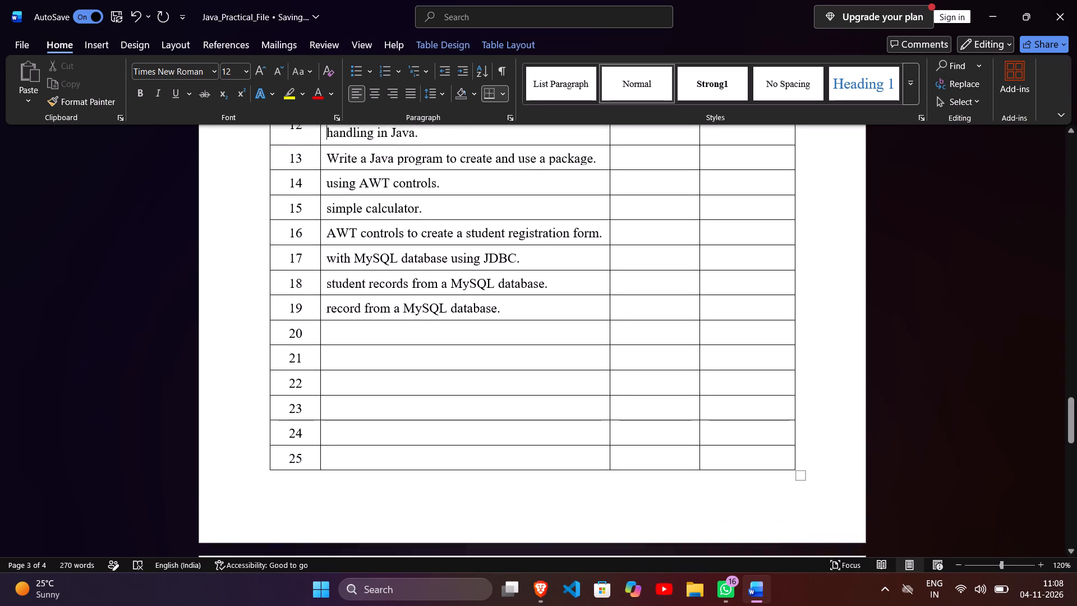
{"action": "key", "text": "BackSpace"}
{"action": "key", "text": "BackSpace"}
{"action": "key", "text": "BackSpace"}
{"action": "key", "text": "BackSpace"}
{"action": "key", "text": "BackSpace"}
{"action": "key", "text": "BackSpace"}
{"action": "key", "text": "BackSpace"}
{"action": "key", "text": "BackSpace"}
{"action": "key", "text": "BackSpace"}
{"action": "key", "text": "BackSpace"}
{"action": "key", "text": "BackSpace"}
{"action": "key", "text": "BackSpace"}
{"action": "key", "text": "BackSpace"}
{"action": "key", "text": "BackSpace"}
{"action": "key", "text": "BackSpace"}
{"action": "key", "text": "BackSpace"}
{"action": "key", "text": "BackSpace"}
{"action": "key", "text": "BackSpace"}
{"action": "key", "text": "BackSpace"}
{"action": "key", "text": "BackSpace"}
Clear the program description ending in "using two classes." from row 11 of the index table.
{"action": "key", "text": "Up"}
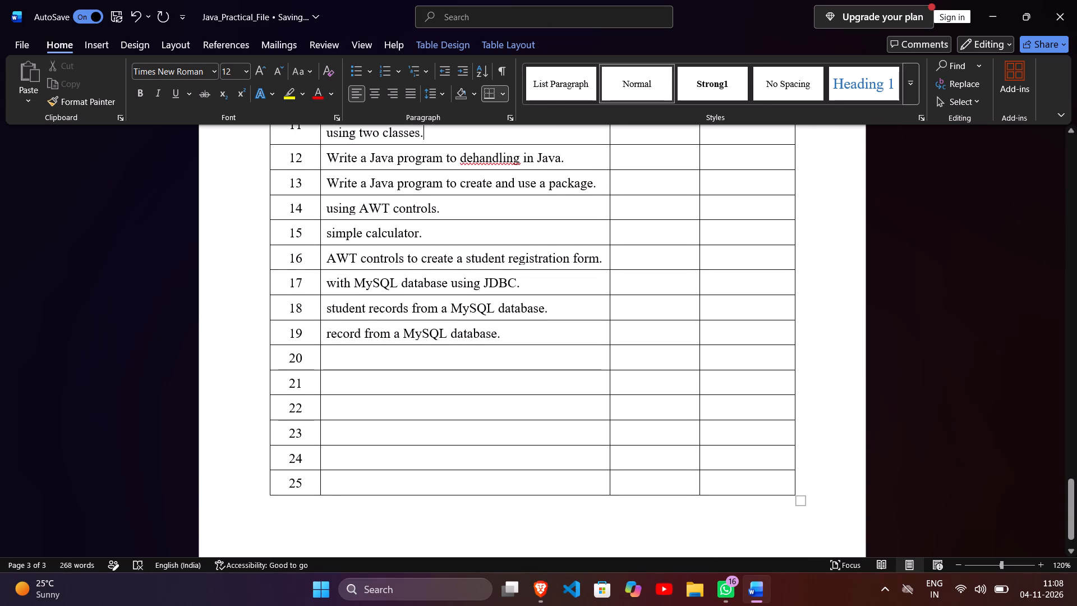
{"action": "key", "text": "BackSpace"}
{"action": "key", "text": "BackSpace"}
{"action": "key", "text": "BackSpace"}
{"action": "key", "text": "BackSpace"}
{"action": "key", "text": "BackSpace"}
{"action": "key", "text": "BackSpace"}
{"action": "key", "text": "BackSpace"}
{"action": "key", "text": "BackSpace"}
{"action": "key", "text": "BackSpace"}
{"action": "key", "text": "BackSpace"}
{"action": "key", "text": "BackSpace"}
{"action": "key", "text": "BackSpace"}
{"action": "key", "text": "BackSpace"}
{"action": "key", "text": "BackSpace"}
{"action": "key", "text": "BackSpace"}
{"action": "key", "text": "BackSpace"}
{"action": "key", "text": "BackSpace"}
{"action": "key", "text": "BackSpace"}
{"action": "key", "text": "BackSpace"}
{"action": "key", "text": "BackSpace"}
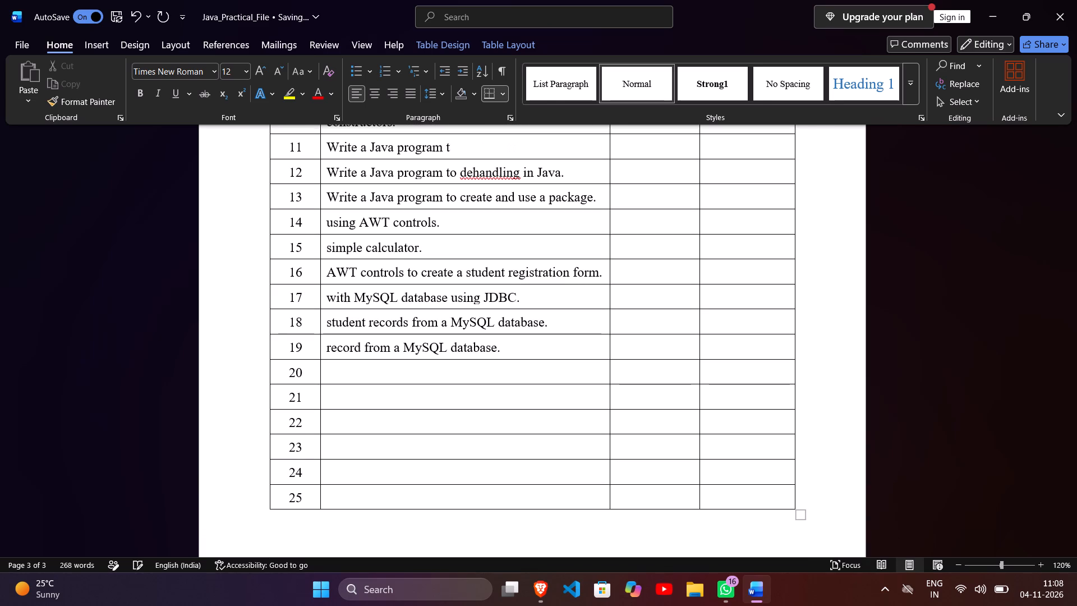
Delete the text between "demonstrat" and "constructors." in the program description in row 10.
{"action": "key", "text": "Up"}
{"action": "key", "text": "BackSpace"}
{"action": "key", "text": "BackSpace"}
{"action": "key", "text": "BackSpace"}
{"action": "key", "text": "BackSpace"}
{"action": "key", "text": "BackSpace"}
{"action": "key", "text": "BackSpace"}
{"action": "key", "text": "BackSpace"}
{"action": "key", "text": "BackSpace"}
{"action": "key", "text": "BackSpace"}
{"action": "key", "text": "BackSpace"}
{"action": "key", "text": "BackSpace"}
{"action": "key", "text": "BackSpace"}
{"action": "key", "text": "BackSpace"}
{"action": "key", "text": "BackSpace"}
{"action": "key", "text": "BackSpace"}
{"action": "key", "text": "BackSpace"}
{"action": "key", "text": "BackSpace"}
{"action": "key", "text": "BackSpace"}
{"action": "key", "text": "BackSpace"}
{"action": "key", "text": "BackSpace"}
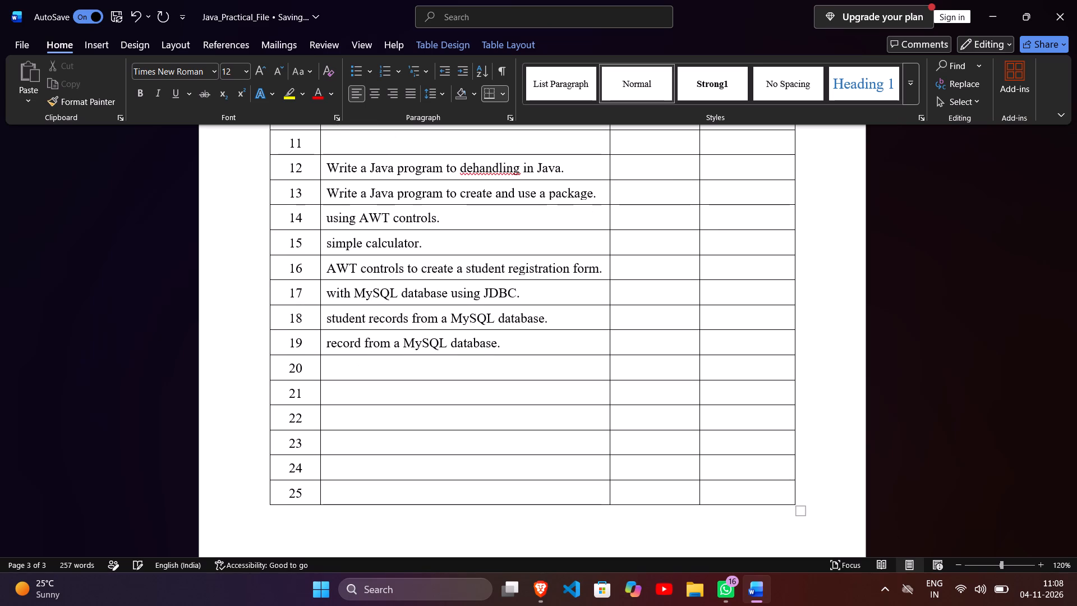
Delete the opening text "Write a Java pr" from the program description in row 10.
{"action": "key", "text": "Up"}
{"action": "key", "text": "BackSpace"}
{"action": "key", "text": "BackSpace"}
{"action": "key", "text": "BackSpace"}
{"action": "key", "text": "BackSpace"}
{"action": "key", "text": "BackSpace"}
{"action": "key", "text": "BackSpace"}
{"action": "key", "text": "BackSpace"}
{"action": "key", "text": "BackSpace"}
{"action": "key", "text": "BackSpace"}
{"action": "key", "text": "BackSpace"}
{"action": "key", "text": "BackSpace"}
{"action": "key", "text": "BackSpace"}
{"action": "key", "text": "BackSpace"}
{"action": "key", "text": "BackSpace"}
{"action": "key", "text": "BackSpace"}
{"action": "key", "text": "BackSpace"}
{"action": "key", "text": "BackSpace"}
{"action": "key", "text": "BackSpace"}
{"action": "key", "text": "BackSpace"}
{"action": "key", "text": "BackSpace"}
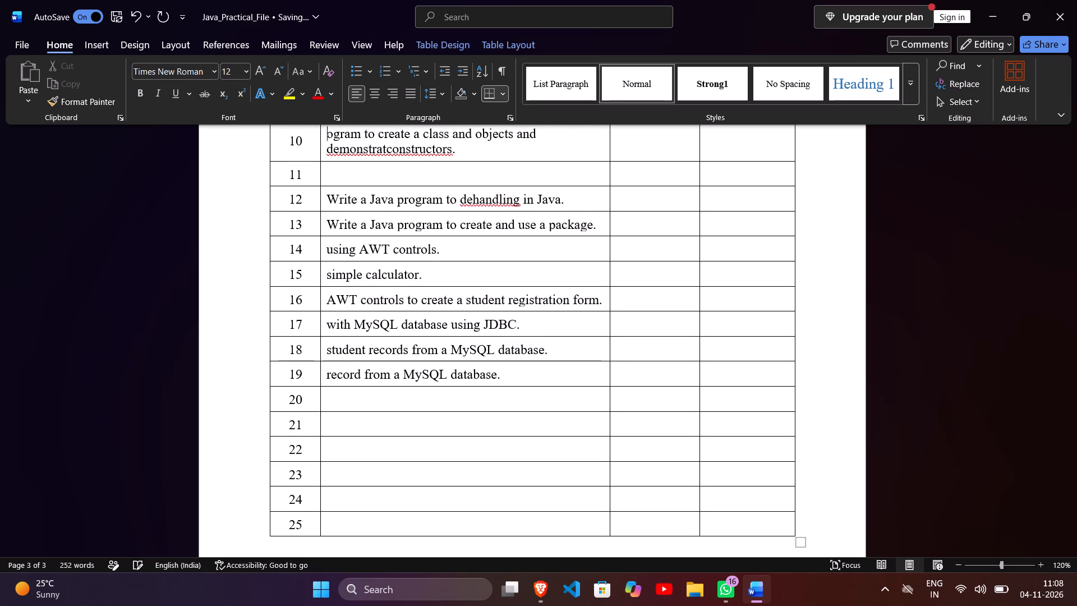
Delete the text between "delet" and "elements." in the row 9 program description of the index table.
{"action": "key", "text": "Up"}
{"action": "key", "text": "BackSpace"}
{"action": "key", "text": "BackSpace"}
{"action": "key", "text": "BackSpace"}
{"action": "key", "text": "BackSpace"}
{"action": "key", "text": "BackSpace"}
{"action": "key", "text": "BackSpace"}
{"action": "key", "text": "BackSpace"}
{"action": "key", "text": "BackSpace"}
{"action": "key", "text": "BackSpace"}
{"action": "key", "text": "BackSpace"}
{"action": "key", "text": "BackSpace"}
{"action": "key", "text": "BackSpace"}
{"action": "key", "text": "BackSpace"}
{"action": "key", "text": "BackSpace"}
{"action": "key", "text": "BackSpace"}
{"action": "key", "text": "BackSpace"}
{"action": "key", "text": "BackSpace"}
{"action": "key", "text": "BackSpace"}
{"action": "key", "text": "BackSpace"}
Delete the opening text before "emonstrate the use of Vector" from the program description in row 9.
{"action": "key", "text": "Up"}
{"action": "key", "text": "BackSpace"}
{"action": "key", "text": "BackSpace"}
{"action": "key", "text": "BackSpace"}
{"action": "key", "text": "BackSpace"}
{"action": "key", "text": "BackSpace"}
{"action": "key", "text": "BackSpace"}
{"action": "key", "text": "BackSpace"}
{"action": "key", "text": "BackSpace"}
{"action": "key", "text": "BackSpace"}
{"action": "key", "text": "BackSpace"}
{"action": "key", "text": "BackSpace"}
{"action": "key", "text": "BackSpace"}
{"action": "key", "text": "BackSpace"}
{"action": "key", "text": "BackSpace"}
{"action": "key", "text": "BackSpace"}
{"action": "key", "text": "BackSpace"}
{"action": "key", "text": "BackSpace"}
{"action": "key", "text": "BackSpace"}
{"action": "key", "text": "BackSpace"}
{"action": "key", "text": "BackSpace"}
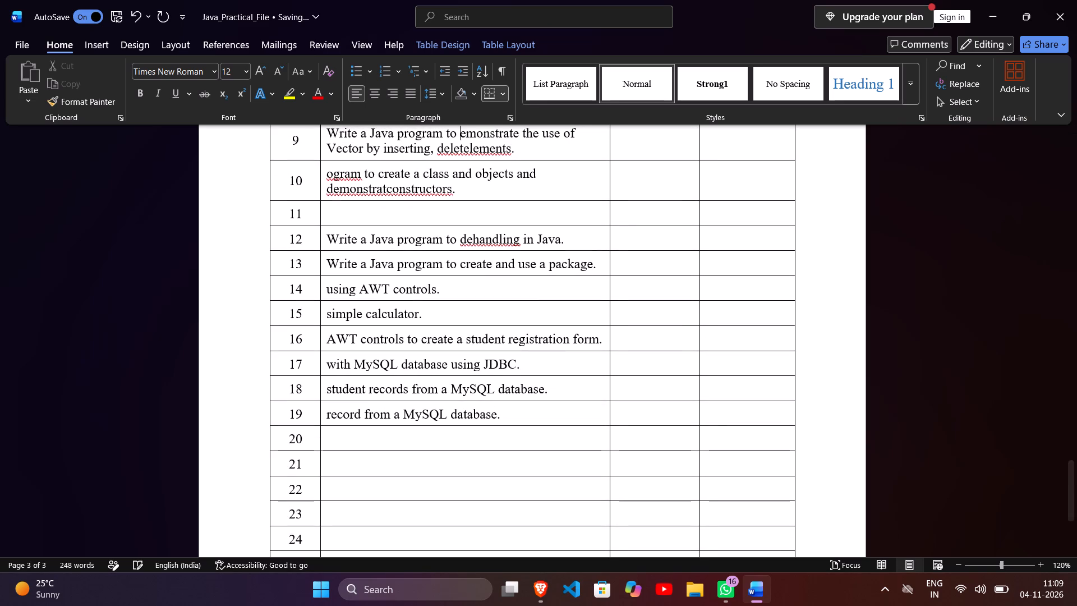
Delete the text preceding "string is palindrome or not." from the program description in row 8.
{"action": "key", "text": "Up"}
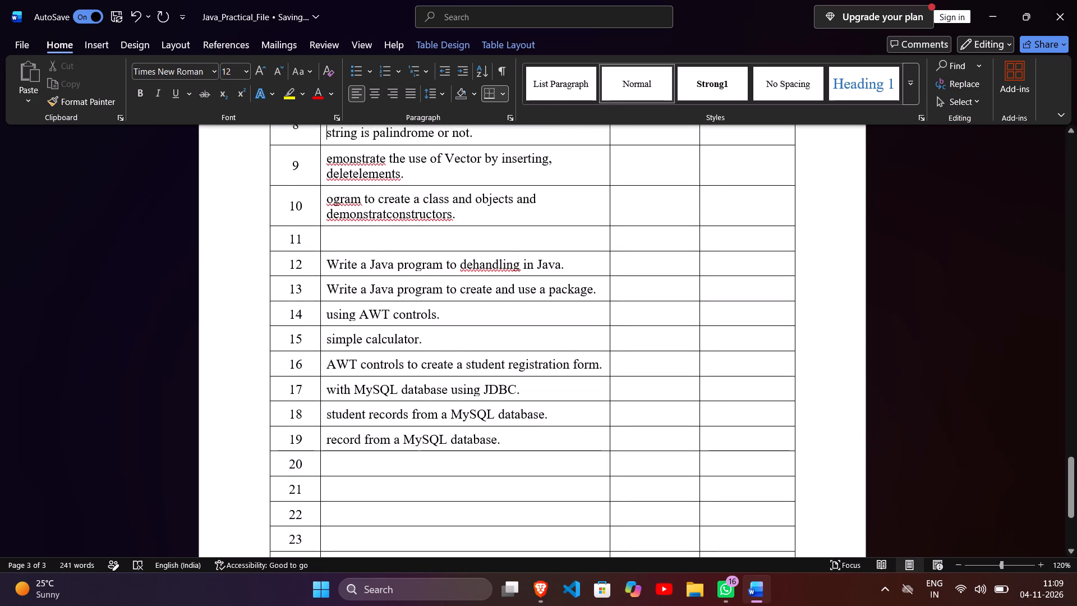
{"action": "key", "text": "BackSpace"}
{"action": "key", "text": "BackSpace"}
{"action": "key", "text": "BackSpace"}
{"action": "key", "text": "BackSpace"}
{"action": "key", "text": "BackSpace"}
{"action": "key", "text": "BackSpace"}
{"action": "key", "text": "BackSpace"}
{"action": "key", "text": "BackSpace"}
{"action": "key", "text": "BackSpace"}
{"action": "key", "text": "BackSpace"}
{"action": "key", "text": "BackSpace"}
{"action": "key", "text": "BackSpace"}
{"action": "key", "text": "BackSpace"}
{"action": "key", "text": "BackSpace"}
{"action": "key", "text": "BackSpace"}
{"action": "key", "text": "BackSpace"}
{"action": "key", "text": "BackSpace"}
{"action": "key", "text": "BackSpace"}
{"action": "key", "text": "BackSpace"}
{"action": "key", "text": "BackSpace"}
{"action": "key", "text": "BackSpace"}
{"action": "key", "text": "BackSpace"}
{"action": "key", "text": "BackSpace"}
{"action": "key", "text": "BackSpace"}
{"action": "key", "text": "BackSpace"}
{"action": "key", "text": "BackSpace"}
{"action": "key", "text": "BackSpace"}
{"action": "key", "text": "BackSpace"}
{"action": "key", "text": "BackSpace"}
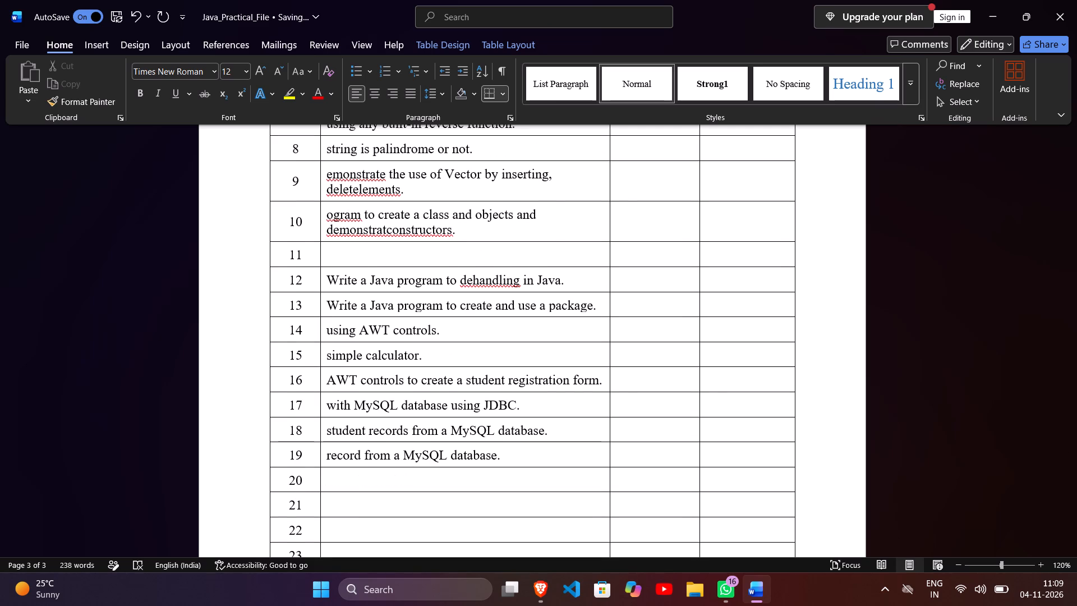
Clear the program description "record from a MySQL database." from row 19 of the index table.
{"action": "scroll", "coordinate": [485, 383], "scroll_direction": "down", "scroll_amount": 1}
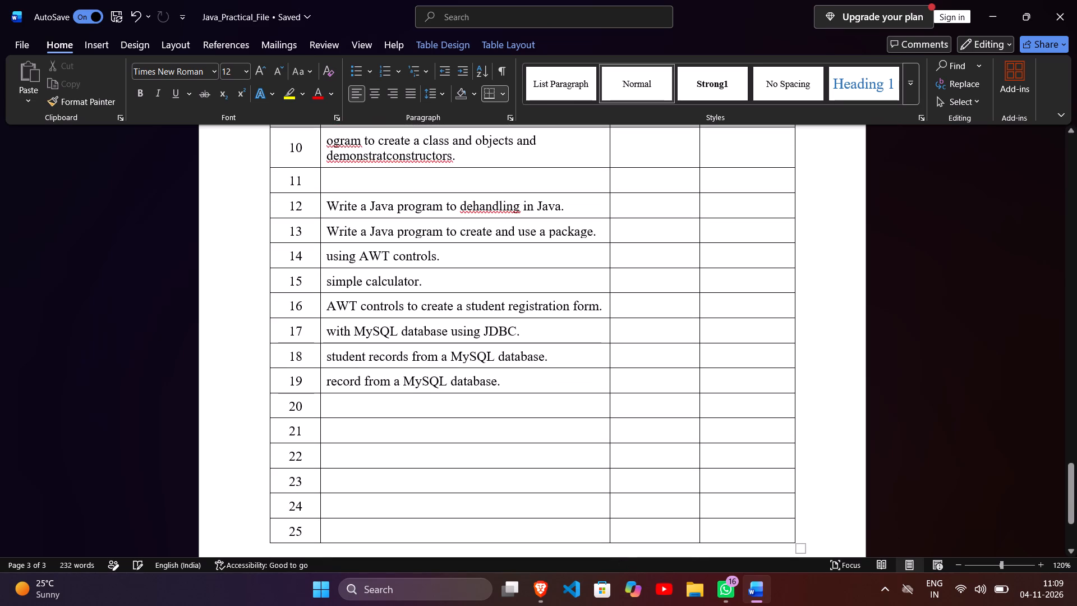
{"action": "left_click", "coordinate": [504, 385]}
{"action": "key", "text": "BackSpace"}
{"action": "key", "text": "BackSpace"}
{"action": "key", "text": "BackSpace"}
{"action": "key", "text": "BackSpace"}
{"action": "key", "text": "BackSpace"}
{"action": "key", "text": "BackSpace"}
{"action": "key", "text": "BackSpace"}
{"action": "key", "text": "BackSpace"}
{"action": "key", "text": "BackSpace"}
{"action": "key", "text": "BackSpace"}
{"action": "key", "text": "BackSpace"}
{"action": "key", "text": "BackSpace"}
{"action": "key", "text": "BackSpace"}
{"action": "key", "text": "BackSpace"}
{"action": "key", "text": "BackSpace"}
{"action": "key", "text": "BackSpace"}
{"action": "key", "text": "BackSpace"}
{"action": "key", "text": "BackSpace"}
{"action": "key", "text": "BackSpace"}
{"action": "key", "text": "BackSpace"}
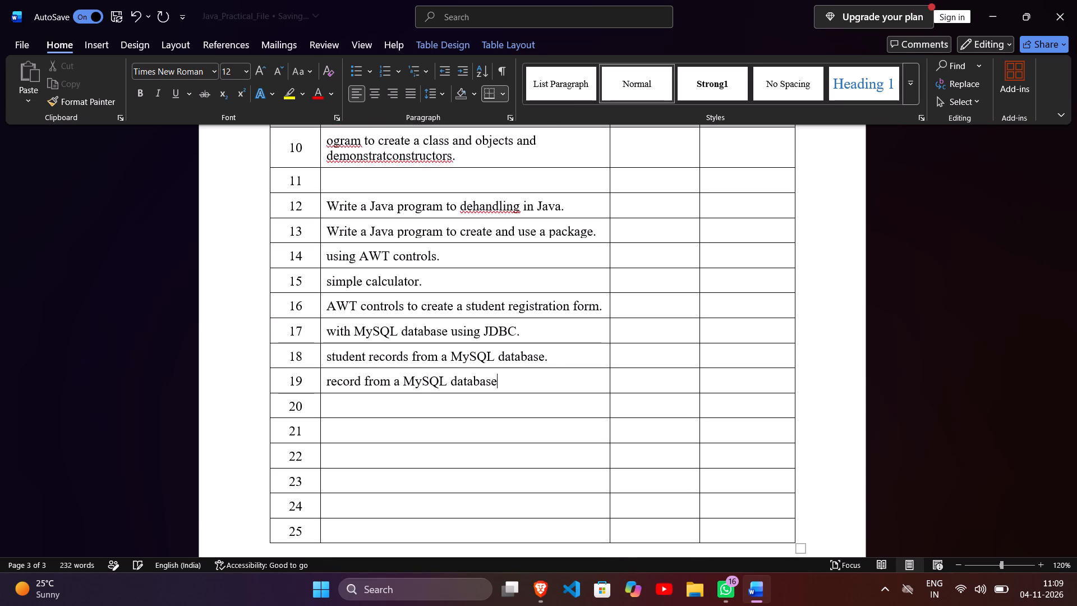
Clear the program description "student records from a MySQL database." from row 18 of the index table.
{"action": "key", "text": "Up"}
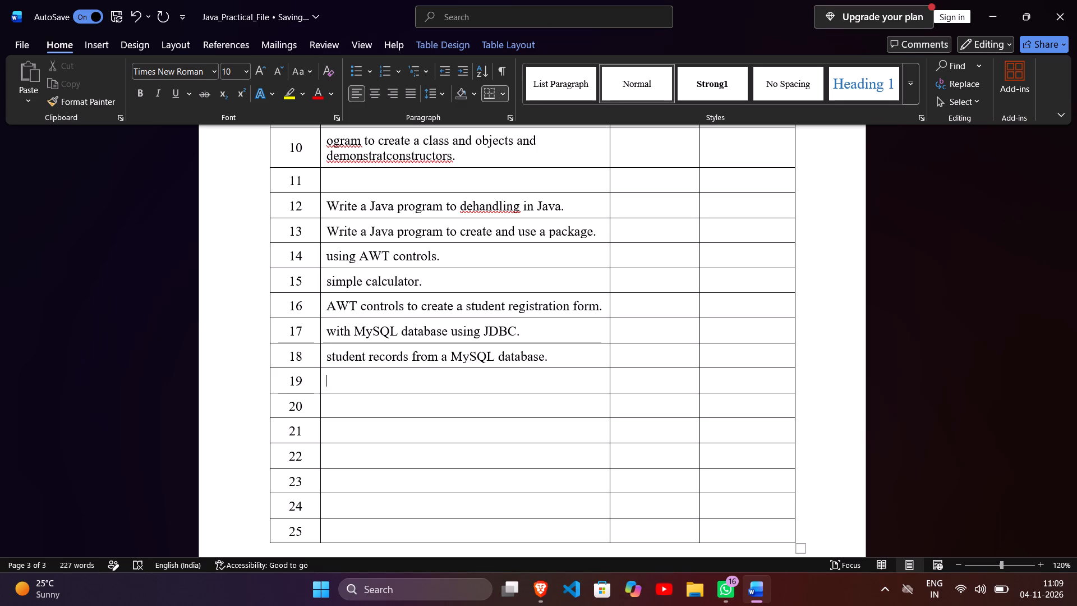
{"action": "key", "text": "Right"}
{"action": "key", "text": "Right"}
{"action": "key", "text": "Right"}
{"action": "key", "text": "Right"}
{"action": "key", "text": "Right"}
{"action": "key", "text": "Right"}
{"action": "key", "text": "Right"}
{"action": "key", "text": "Right"}
{"action": "key", "text": "Right"}
{"action": "key", "text": "Right"}
{"action": "key", "text": "Right"}
{"action": "key", "text": "Right"}
{"action": "key", "text": "Right"}
{"action": "key", "text": "Right"}
{"action": "key", "text": "Right"}
{"action": "key", "text": "Right"}
{"action": "key", "text": "Right"}
{"action": "key", "text": "Right"}
{"action": "key", "text": "Right"}
{"action": "key", "text": "Right"}
{"action": "key", "text": "Right"}
{"action": "key", "text": "Right"}
{"action": "key", "text": "Right"}
{"action": "key", "text": "Right"}
{"action": "key", "text": "BackSpace"}
{"action": "key", "text": "BackSpace"}
{"action": "key", "text": "BackSpace"}
{"action": "key", "text": "BackSpace"}
{"action": "key", "text": "BackSpace"}
{"action": "key", "text": "BackSpace"}
{"action": "key", "text": "BackSpace"}
{"action": "key", "text": "BackSpace"}
{"action": "key", "text": "BackSpace"}
{"action": "key", "text": "BackSpace"}
{"action": "key", "text": "BackSpace"}
{"action": "key", "text": "BackSpace"}
{"action": "key", "text": "BackSpace"}
{"action": "key", "text": "BackSpace"}
{"action": "key", "text": "BackSpace"}
{"action": "key", "text": "BackSpace"}
{"action": "key", "text": "BackSpace"}
{"action": "key", "text": "BackSpace"}
{"action": "key", "text": "BackSpace"}
{"action": "key", "text": "BackSpace"}
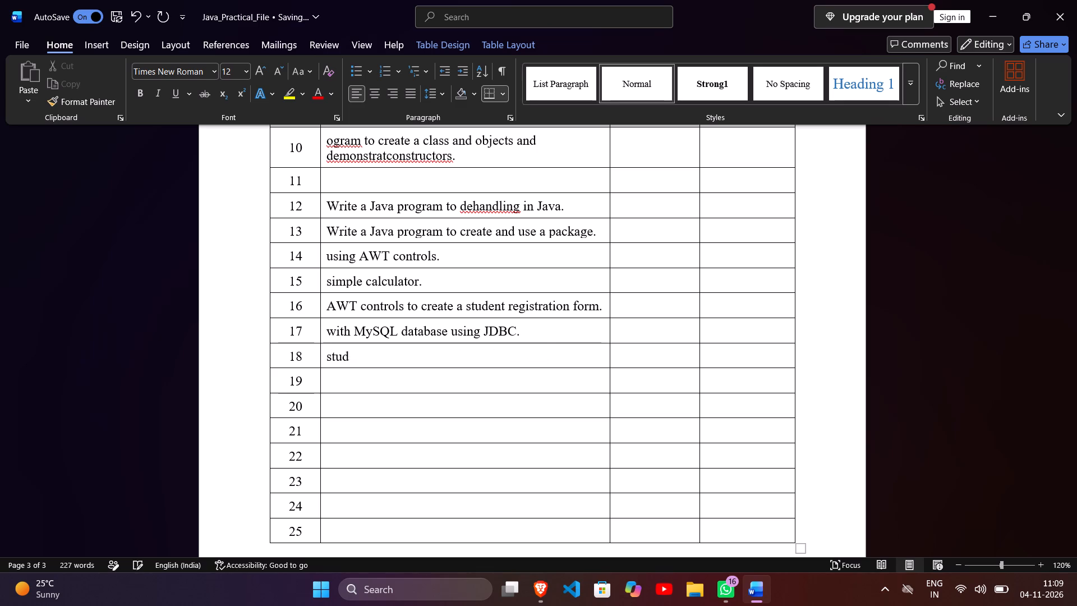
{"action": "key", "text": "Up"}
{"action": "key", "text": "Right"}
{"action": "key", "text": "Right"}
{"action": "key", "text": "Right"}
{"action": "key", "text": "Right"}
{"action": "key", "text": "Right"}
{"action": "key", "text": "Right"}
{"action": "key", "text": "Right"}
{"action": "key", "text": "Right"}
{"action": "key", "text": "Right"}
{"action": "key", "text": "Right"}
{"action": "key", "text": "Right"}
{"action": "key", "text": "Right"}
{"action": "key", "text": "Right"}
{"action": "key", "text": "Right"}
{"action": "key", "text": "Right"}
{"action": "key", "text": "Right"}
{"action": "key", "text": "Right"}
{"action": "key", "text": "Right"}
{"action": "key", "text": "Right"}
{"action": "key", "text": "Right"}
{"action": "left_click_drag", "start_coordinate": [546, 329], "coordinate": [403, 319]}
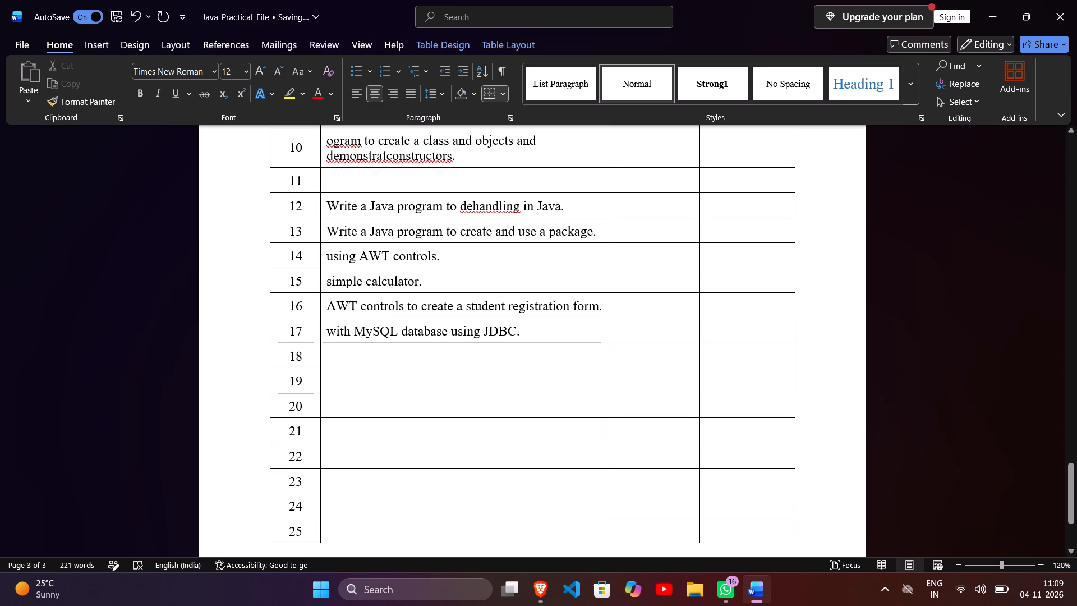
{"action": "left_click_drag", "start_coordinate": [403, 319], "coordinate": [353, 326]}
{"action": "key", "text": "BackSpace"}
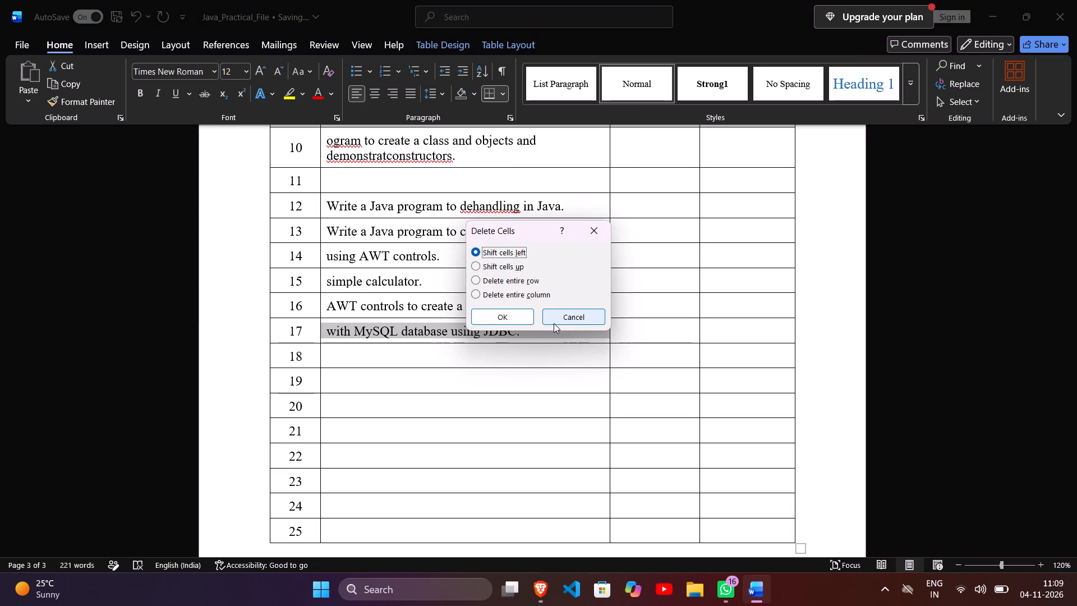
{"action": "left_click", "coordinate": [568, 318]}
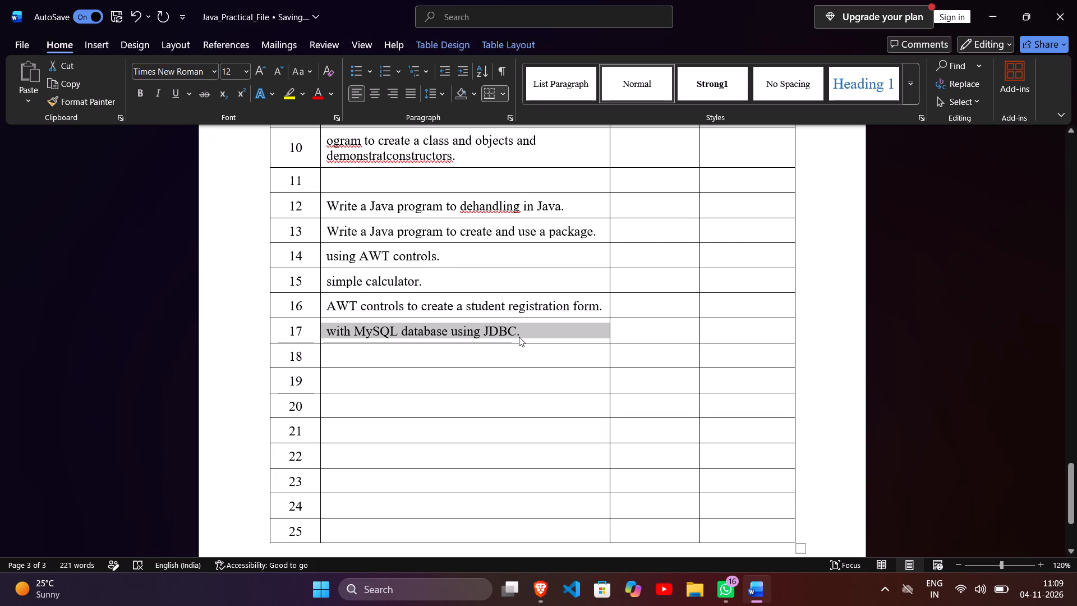
Clear the program description "with MySQL database using JDBC." from row 17 of the index table.
{"action": "left_click", "coordinate": [519, 337]}
{"action": "left_click", "coordinate": [519, 337]}
{"action": "left_click_drag", "start_coordinate": [519, 334], "coordinate": [453, 334]}
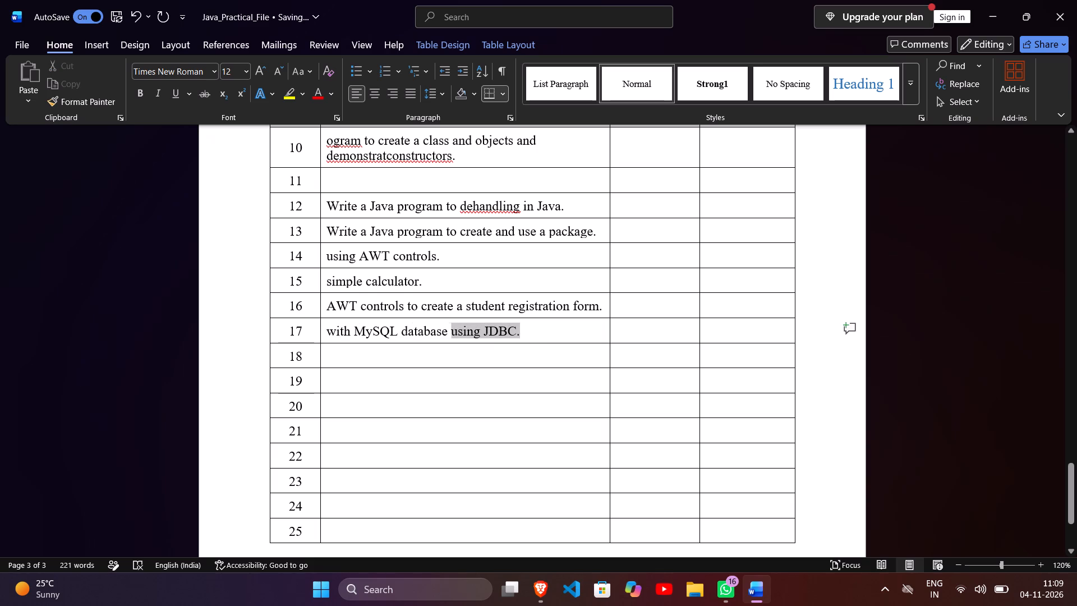
{"action": "left_click_drag", "start_coordinate": [453, 334], "coordinate": [338, 332]}
{"action": "key", "text": "BackSpace"}
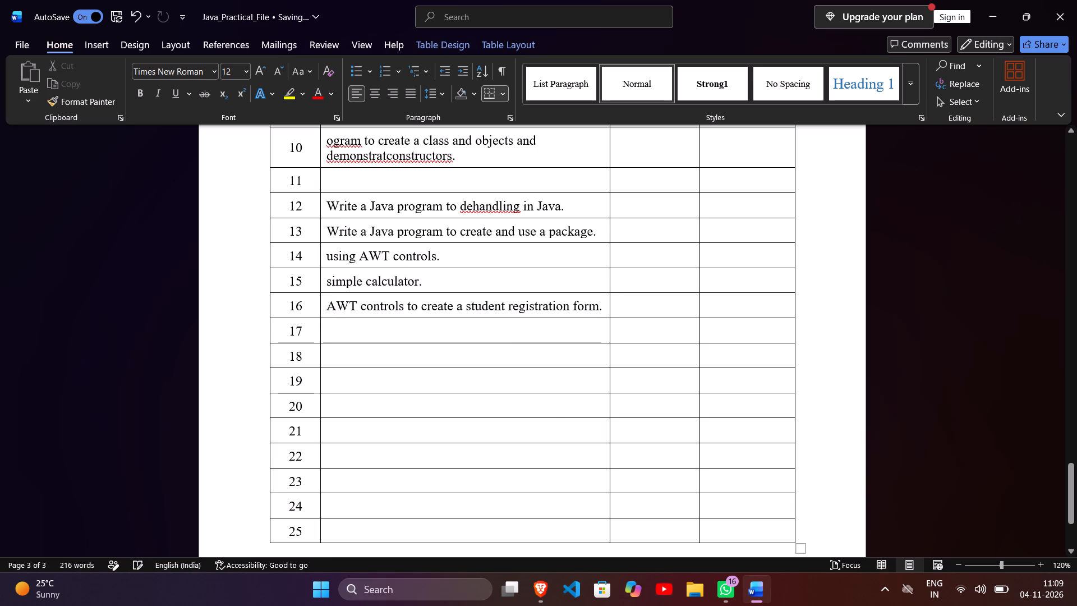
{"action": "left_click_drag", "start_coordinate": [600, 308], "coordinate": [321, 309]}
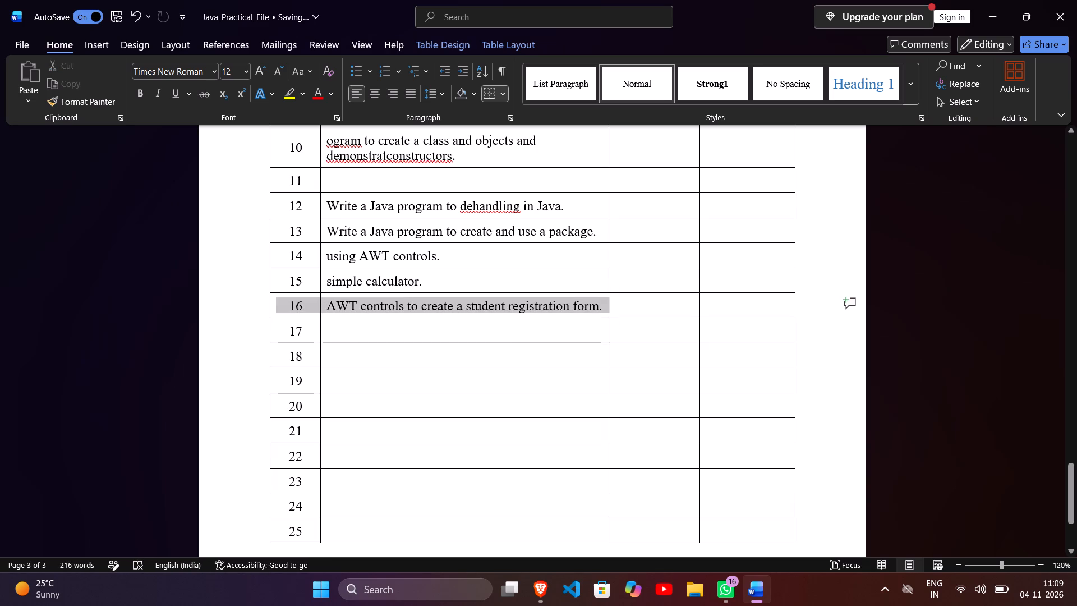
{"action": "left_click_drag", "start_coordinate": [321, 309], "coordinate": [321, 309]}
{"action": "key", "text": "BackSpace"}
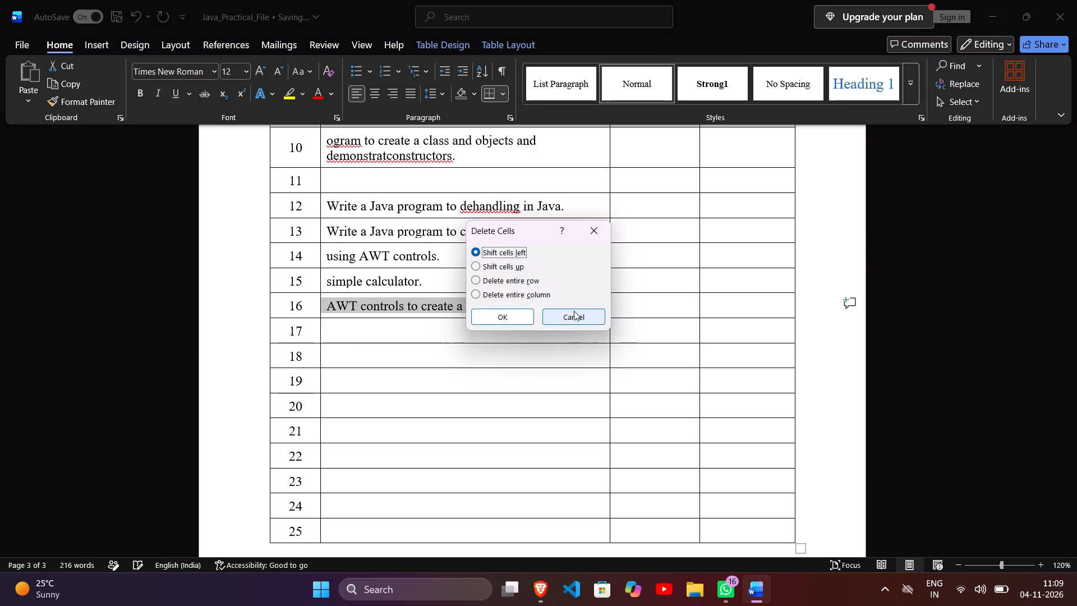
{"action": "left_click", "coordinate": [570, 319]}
Clear the program description about reversing a string without a built-in reverse function from row 7 of the index table.
{"action": "scroll", "coordinate": [507, 322], "scroll_direction": "up", "scroll_amount": 3}
{"action": "scroll", "coordinate": [507, 322], "scroll_direction": "down", "scroll_amount": 1}
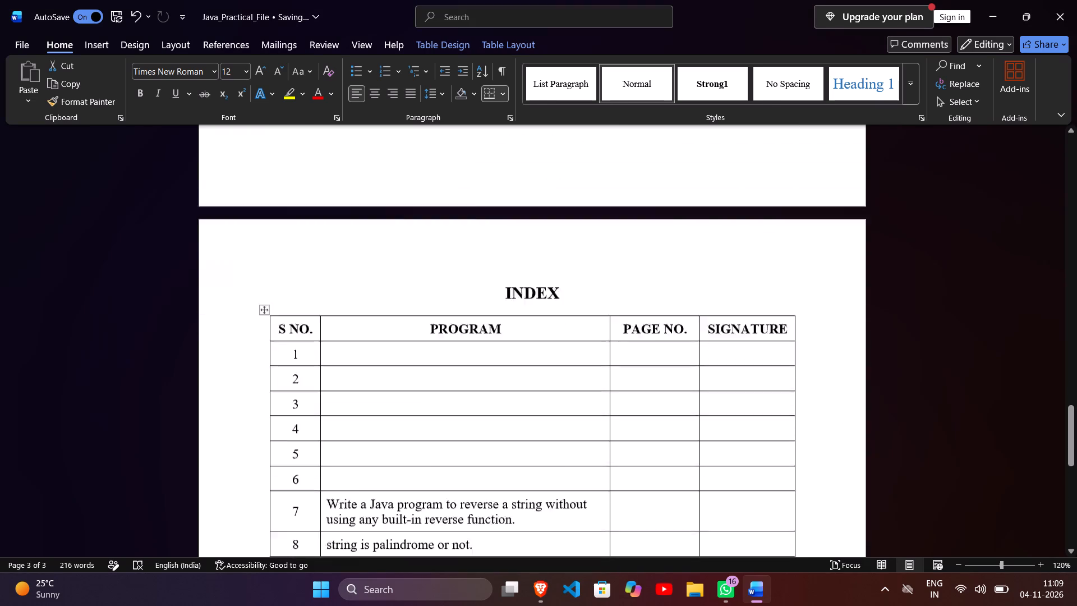
{"action": "scroll", "coordinate": [507, 322], "scroll_direction": "down", "scroll_amount": 1}
{"action": "left_click_drag", "start_coordinate": [528, 454], "coordinate": [378, 437]}
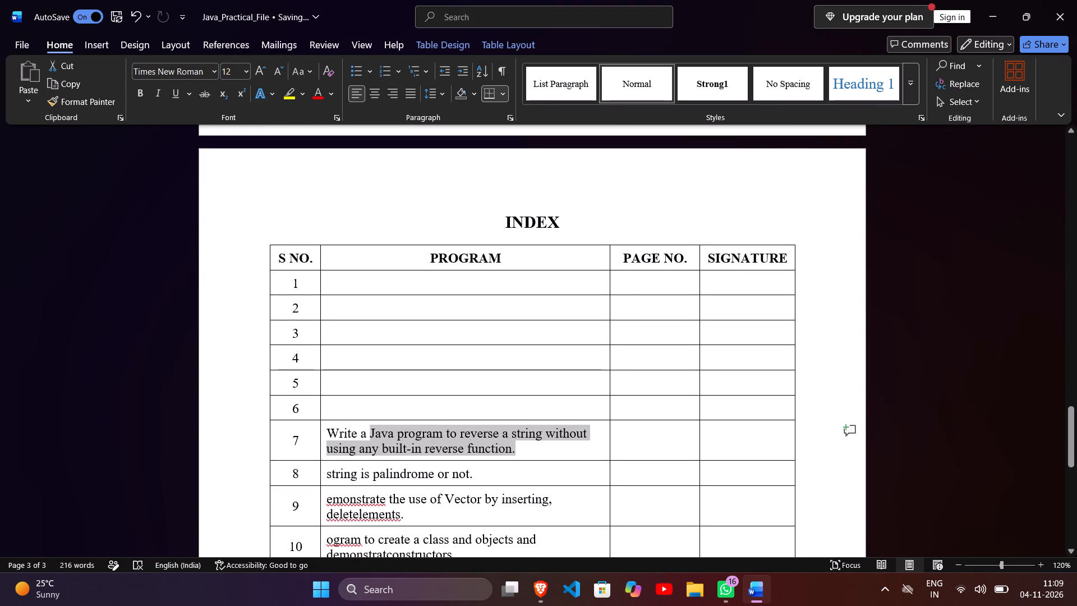
{"action": "left_click_drag", "start_coordinate": [378, 437], "coordinate": [351, 437]}
{"action": "key", "text": "BackSpace"}
{"action": "key", "text": "BackSpace"}
{"action": "key", "text": "BackSpace"}
{"action": "key", "text": "BackSpace"}
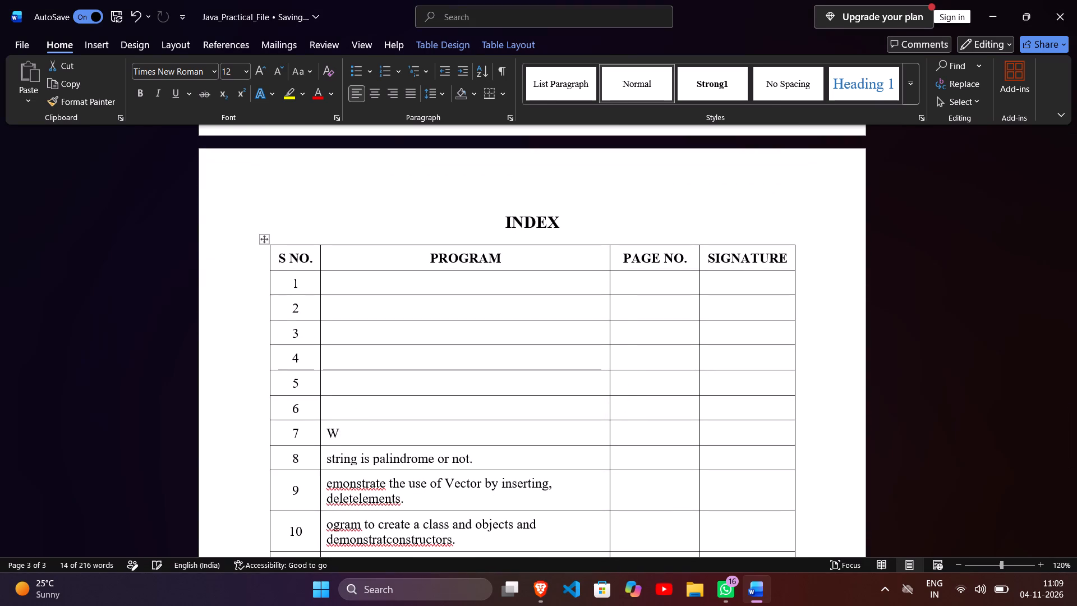
{"action": "key", "text": "BackSpace"}
{"action": "key", "text": "BackSpace"}
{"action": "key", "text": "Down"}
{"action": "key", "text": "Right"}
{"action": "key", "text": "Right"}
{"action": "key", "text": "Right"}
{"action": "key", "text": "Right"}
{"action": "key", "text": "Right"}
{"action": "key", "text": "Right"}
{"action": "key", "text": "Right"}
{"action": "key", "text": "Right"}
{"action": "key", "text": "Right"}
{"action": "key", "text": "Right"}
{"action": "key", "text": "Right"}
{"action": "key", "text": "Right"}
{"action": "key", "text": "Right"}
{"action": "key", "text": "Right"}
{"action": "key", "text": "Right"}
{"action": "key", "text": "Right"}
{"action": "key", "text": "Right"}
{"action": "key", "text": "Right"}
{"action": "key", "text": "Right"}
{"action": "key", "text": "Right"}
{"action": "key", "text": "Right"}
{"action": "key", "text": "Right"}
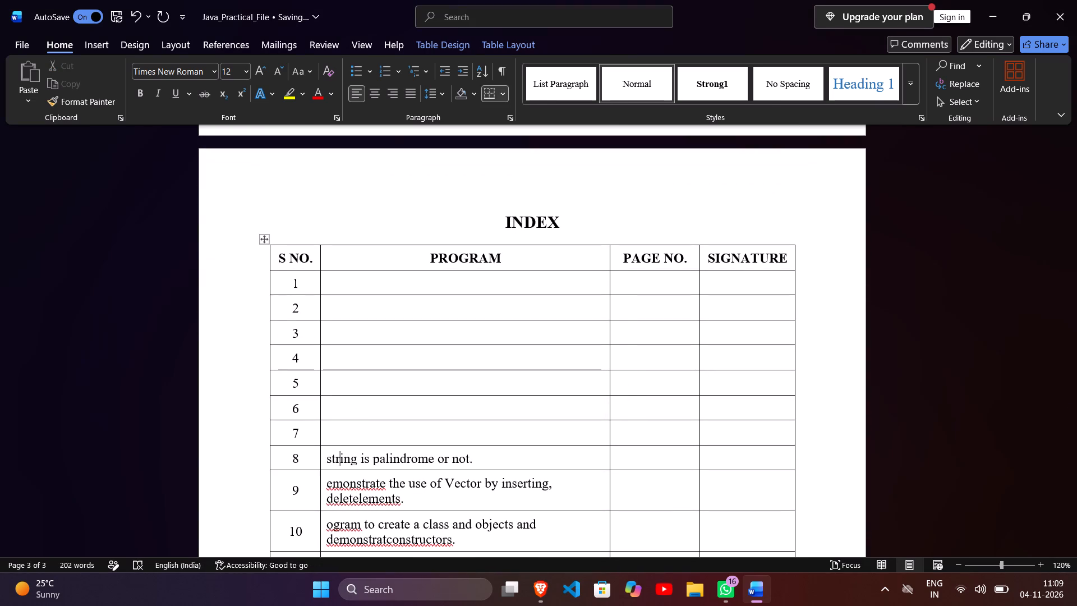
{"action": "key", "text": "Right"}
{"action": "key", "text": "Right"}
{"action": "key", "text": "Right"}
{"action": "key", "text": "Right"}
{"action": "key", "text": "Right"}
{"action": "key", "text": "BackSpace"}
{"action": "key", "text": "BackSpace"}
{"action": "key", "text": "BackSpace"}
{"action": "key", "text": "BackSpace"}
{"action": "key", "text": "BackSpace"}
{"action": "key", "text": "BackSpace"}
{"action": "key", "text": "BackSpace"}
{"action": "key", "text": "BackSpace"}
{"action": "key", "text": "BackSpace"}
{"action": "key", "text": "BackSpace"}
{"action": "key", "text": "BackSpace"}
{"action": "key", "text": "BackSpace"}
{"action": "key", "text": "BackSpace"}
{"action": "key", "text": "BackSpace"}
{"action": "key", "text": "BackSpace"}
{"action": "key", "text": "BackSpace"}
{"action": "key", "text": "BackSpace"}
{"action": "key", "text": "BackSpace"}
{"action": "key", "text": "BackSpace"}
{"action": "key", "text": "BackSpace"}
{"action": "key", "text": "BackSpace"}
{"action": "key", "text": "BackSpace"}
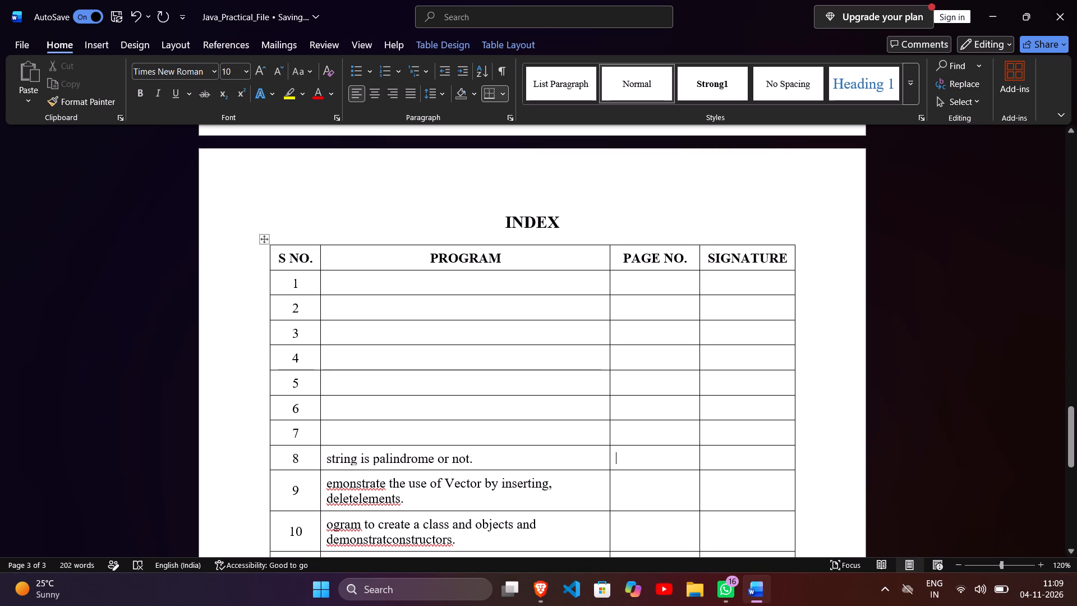
Clear the remaining program description "string is palindrome or not." from row 8 of the index table.
{"action": "left_click", "coordinate": [474, 467]}
{"action": "key", "text": "BackSpace"}
{"action": "key", "text": "BackSpace"}
{"action": "key", "text": "BackSpace"}
{"action": "key", "text": "BackSpace"}
{"action": "key", "text": "BackSpace"}
{"action": "key", "text": "BackSpace"}
{"action": "key", "text": "BackSpace"}
{"action": "key", "text": "BackSpace"}
{"action": "key", "text": "BackSpace"}
{"action": "key", "text": "BackSpace"}
{"action": "key", "text": "BackSpace"}
{"action": "key", "text": "BackSpace"}
{"action": "key", "text": "BackSpace"}
{"action": "key", "text": "BackSpace"}
{"action": "key", "text": "BackSpace"}
{"action": "key", "text": "BackSpace"}
{"action": "key", "text": "BackSpace"}
{"action": "key", "text": "BackSpace"}
{"action": "key", "text": "BackSpace"}
{"action": "key", "text": "BackSpace"}
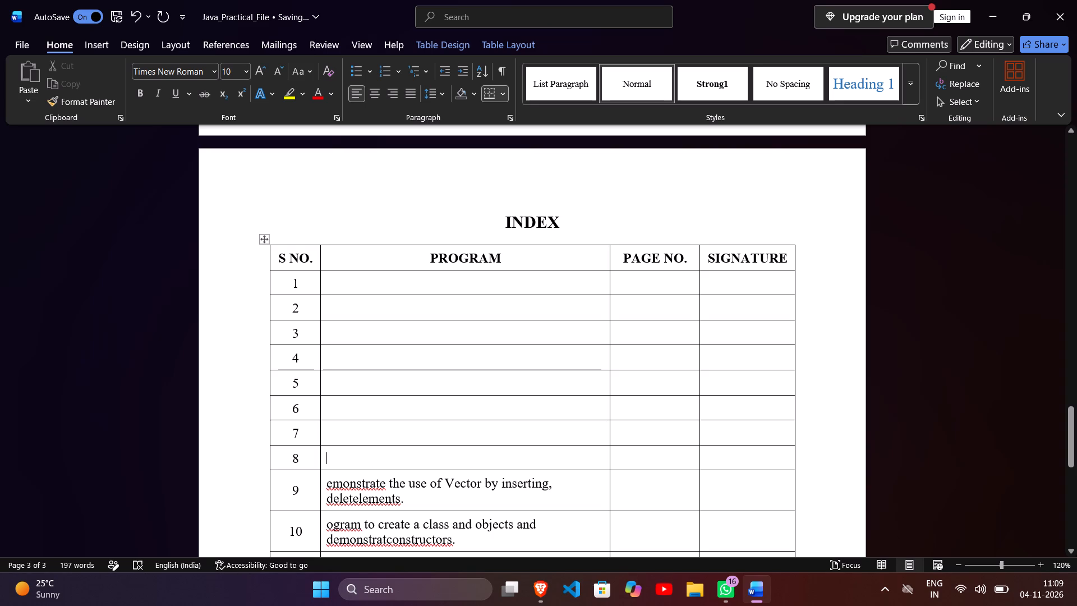
Clear the remaining program description about the use of Vector from row 9 of the index table.
{"action": "left_click", "coordinate": [427, 501]}
{"action": "key", "text": "BackSpace"}
{"action": "key", "text": "BackSpace"}
{"action": "key", "text": "BackSpace"}
{"action": "key", "text": "BackSpace"}
{"action": "key", "text": "BackSpace"}
{"action": "key", "text": "BackSpace"}
{"action": "key", "text": "BackSpace"}
{"action": "key", "text": "BackSpace"}
{"action": "key", "text": "BackSpace"}
{"action": "key", "text": "BackSpace"}
{"action": "key", "text": "BackSpace"}
{"action": "key", "text": "BackSpace"}
{"action": "key", "text": "BackSpace"}
{"action": "key", "text": "BackSpace"}
{"action": "key", "text": "BackSpace"}
{"action": "key", "text": "BackSpace"}
{"action": "key", "text": "BackSpace"}
{"action": "key", "text": "BackSpace"}
{"action": "key", "text": "BackSpace"}
{"action": "key", "text": "BackSpace"}
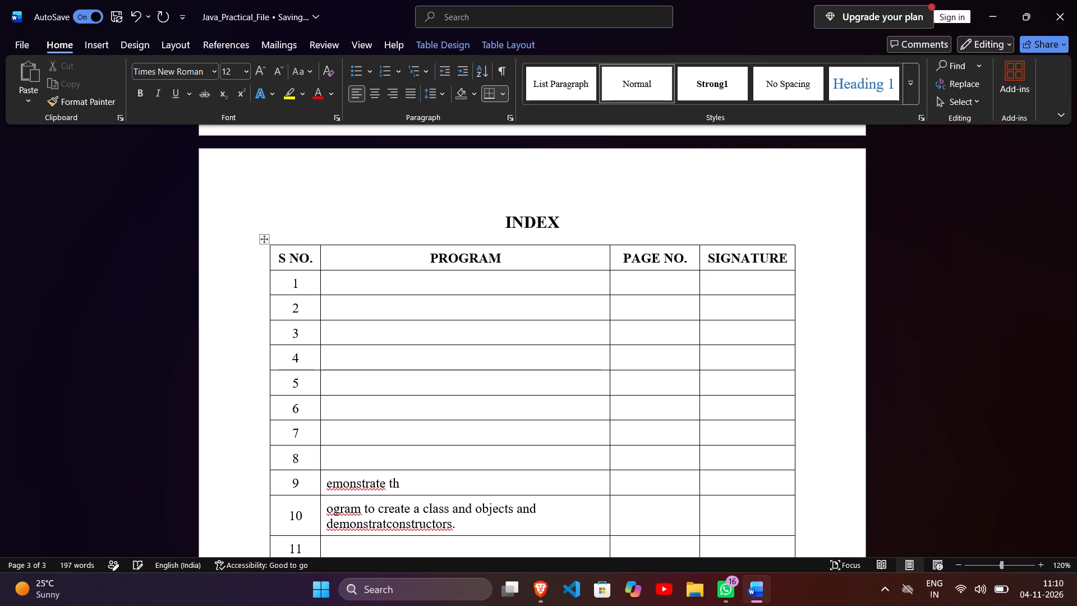
Clear the remaining program description about creating a class, objects and constructors from row 10 of the index table.
{"action": "scroll", "coordinate": [427, 501], "scroll_direction": "down", "scroll_amount": 1}
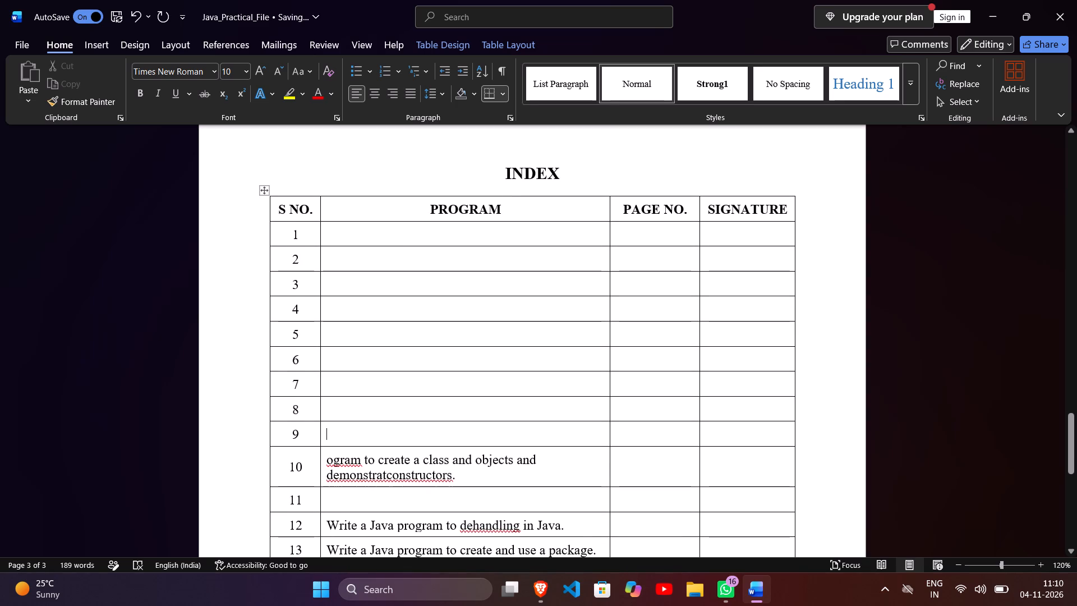
{"action": "left_click", "coordinate": [458, 480]}
{"action": "key", "text": "BackSpace"}
{"action": "key", "text": "BackSpace"}
{"action": "key", "text": "BackSpace"}
{"action": "key", "text": "BackSpace"}
{"action": "key", "text": "BackSpace"}
{"action": "key", "text": "BackSpace"}
{"action": "key", "text": "BackSpace"}
{"action": "key", "text": "BackSpace"}
{"action": "key", "text": "BackSpace"}
{"action": "key", "text": "BackSpace"}
{"action": "key", "text": "BackSpace"}
{"action": "key", "text": "BackSpace"}
{"action": "key", "text": "BackSpace"}
{"action": "key", "text": "BackSpace"}
{"action": "key", "text": "BackSpace"}
{"action": "key", "text": "BackSpace"}
{"action": "key", "text": "BackSpace"}
{"action": "key", "text": "BackSpace"}
{"action": "key", "text": "BackSpace"}
{"action": "key", "text": "BackSpace"}
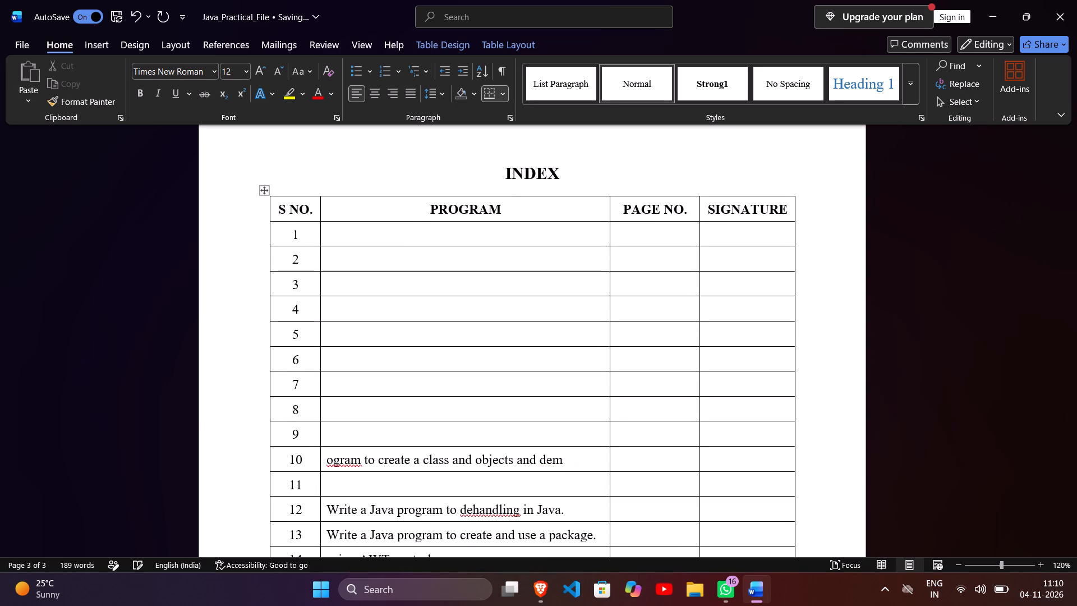
{"action": "scroll", "coordinate": [458, 480], "scroll_direction": "down", "scroll_amount": 1}
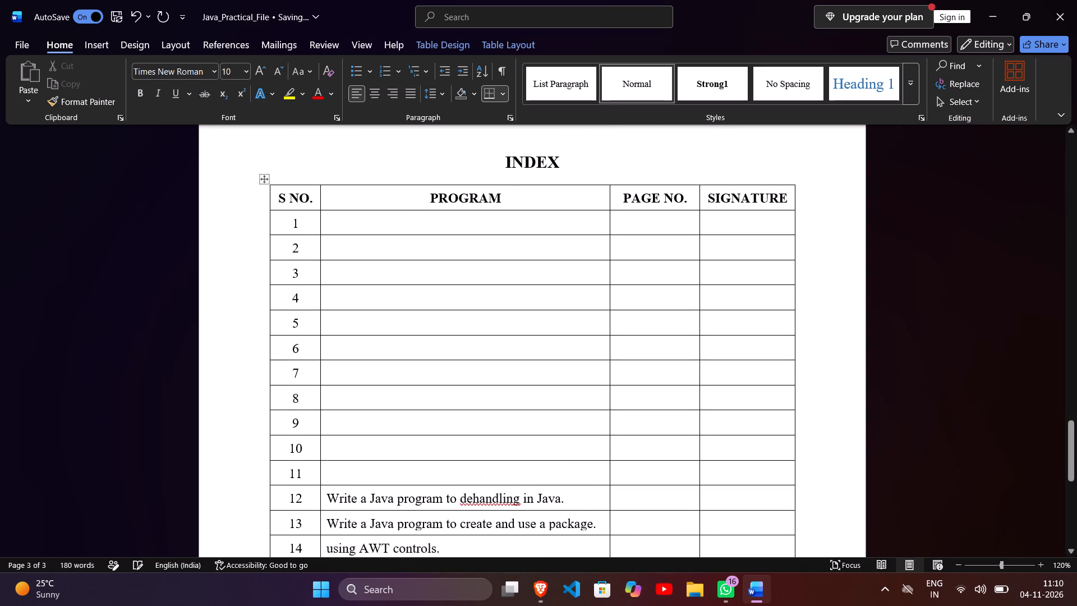
Clear the program description "Write a Java program to dehandling in Java." from row 12 of the index table.
{"action": "scroll", "coordinate": [458, 480], "scroll_direction": "down", "scroll_amount": 1}
{"action": "left_click", "coordinate": [560, 416]}
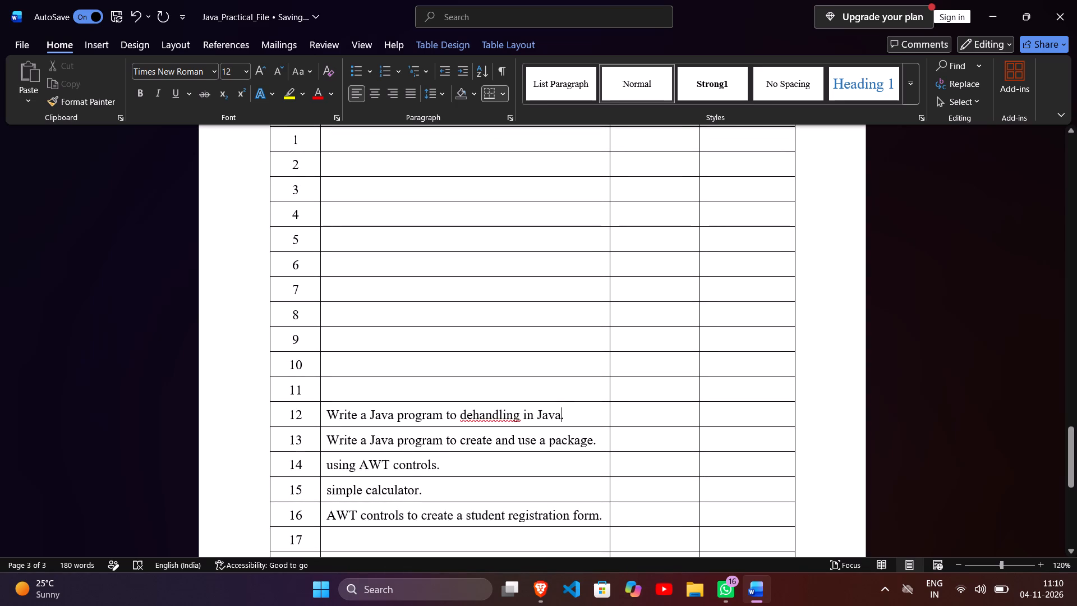
{"action": "left_click", "coordinate": [567, 416]}
{"action": "key", "text": "BackSpace"}
{"action": "key", "text": "BackSpace"}
{"action": "key", "text": "BackSpace"}
{"action": "key", "text": "BackSpace"}
{"action": "key", "text": "BackSpace"}
{"action": "key", "text": "BackSpace"}
{"action": "key", "text": "BackSpace"}
{"action": "key", "text": "BackSpace"}
{"action": "key", "text": "BackSpace"}
{"action": "key", "text": "BackSpace"}
{"action": "key", "text": "BackSpace"}
{"action": "key", "text": "BackSpace"}
{"action": "key", "text": "BackSpace"}
{"action": "key", "text": "BackSpace"}
{"action": "key", "text": "BackSpace"}
{"action": "key", "text": "BackSpace"}
{"action": "key", "text": "BackSpace"}
{"action": "key", "text": "BackSpace"}
{"action": "key", "text": "BackSpace"}
{"action": "key", "text": "BackSpace"}
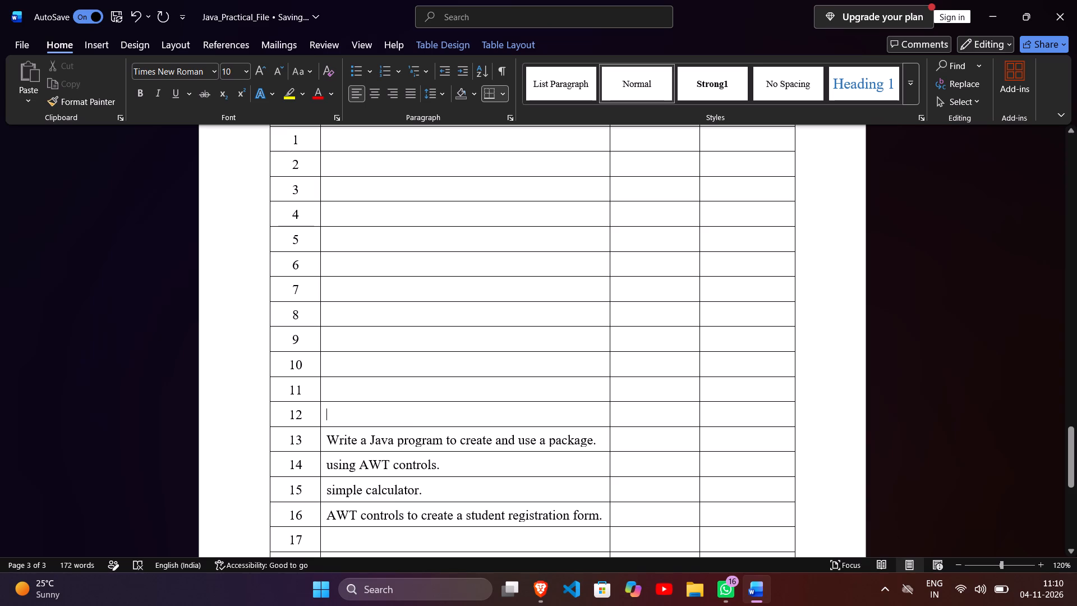
Clear the program description about creating and using a package from row 13 of the index table.
{"action": "left_click", "coordinate": [595, 448]}
{"action": "key", "text": "BackSpace"}
{"action": "key", "text": "BackSpace"}
{"action": "key", "text": "BackSpace"}
{"action": "key", "text": "BackSpace"}
{"action": "key", "text": "BackSpace"}
{"action": "key", "text": "BackSpace"}
{"action": "key", "text": "BackSpace"}
{"action": "key", "text": "BackSpace"}
{"action": "key", "text": "BackSpace"}
{"action": "key", "text": "BackSpace"}
{"action": "key", "text": "BackSpace"}
{"action": "key", "text": "BackSpace"}
{"action": "key", "text": "BackSpace"}
{"action": "key", "text": "BackSpace"}
{"action": "key", "text": "BackSpace"}
{"action": "key", "text": "BackSpace"}
{"action": "key", "text": "BackSpace"}
{"action": "key", "text": "BackSpace"}
{"action": "key", "text": "BackSpace"}
{"action": "key", "text": "BackSpace"}
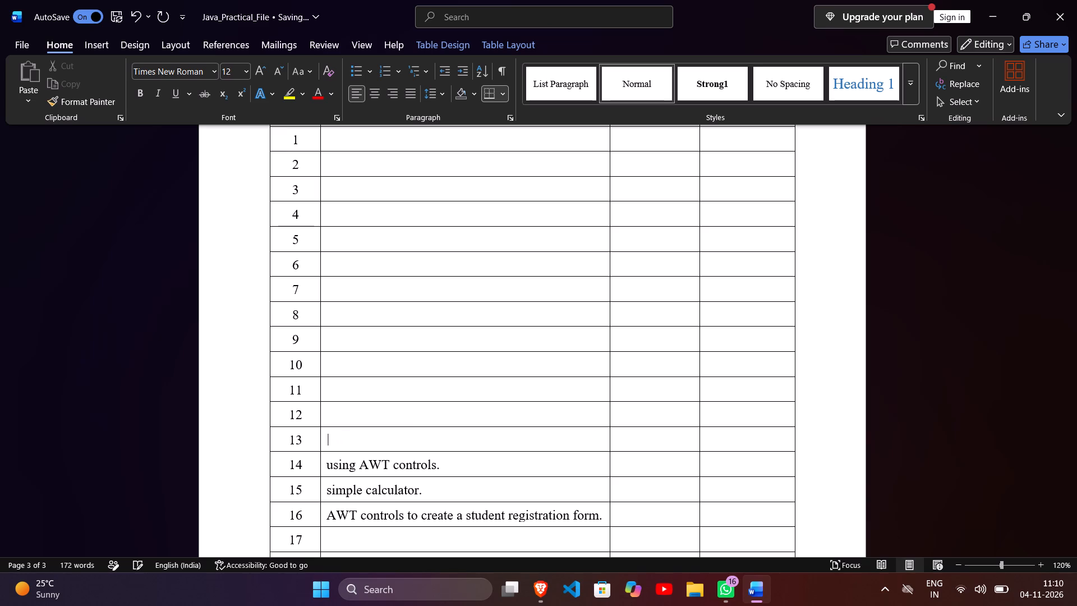
Clear the remaining program description "using AWT controls." from row 14 of the index table.
{"action": "left_click", "coordinate": [540, 471]}
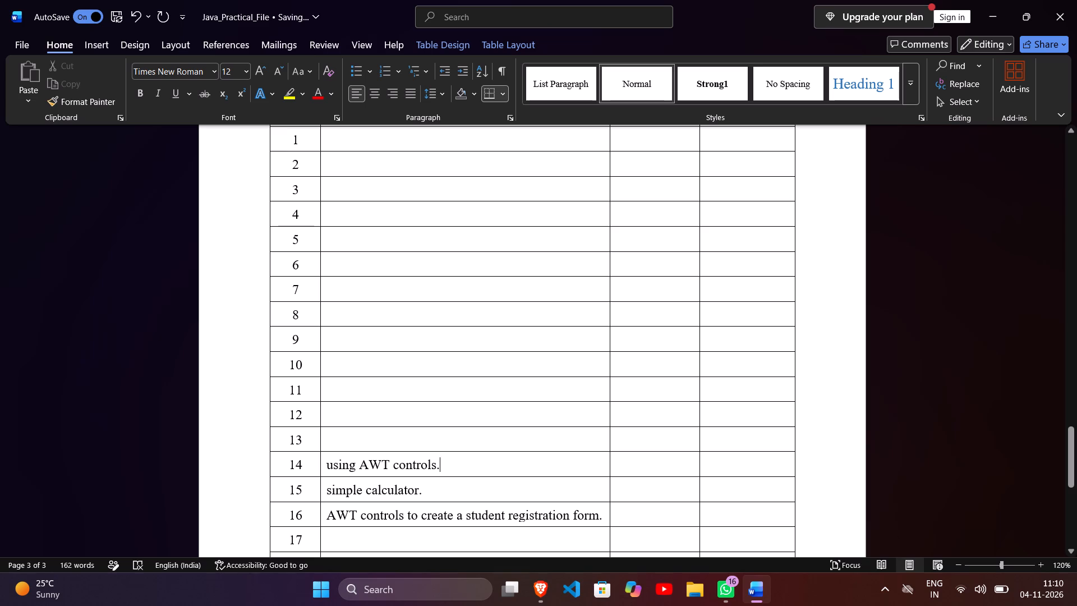
{"action": "key", "text": "BackSpace"}
{"action": "key", "text": "BackSpace"}
{"action": "key", "text": "BackSpace"}
{"action": "key", "text": "BackSpace"}
{"action": "key", "text": "BackSpace"}
{"action": "key", "text": "BackSpace"}
{"action": "key", "text": "BackSpace"}
{"action": "key", "text": "BackSpace"}
{"action": "key", "text": "BackSpace"}
{"action": "key", "text": "BackSpace"}
{"action": "key", "text": "BackSpace"}
{"action": "key", "text": "BackSpace"}
{"action": "key", "text": "BackSpace"}
{"action": "key", "text": "BackSpace"}
{"action": "key", "text": "BackSpace"}
{"action": "key", "text": "BackSpace"}
{"action": "key", "text": "BackSpace"}
{"action": "key", "text": "BackSpace"}
{"action": "key", "text": "BackSpace"}
{"action": "key", "text": "BackSpace"}
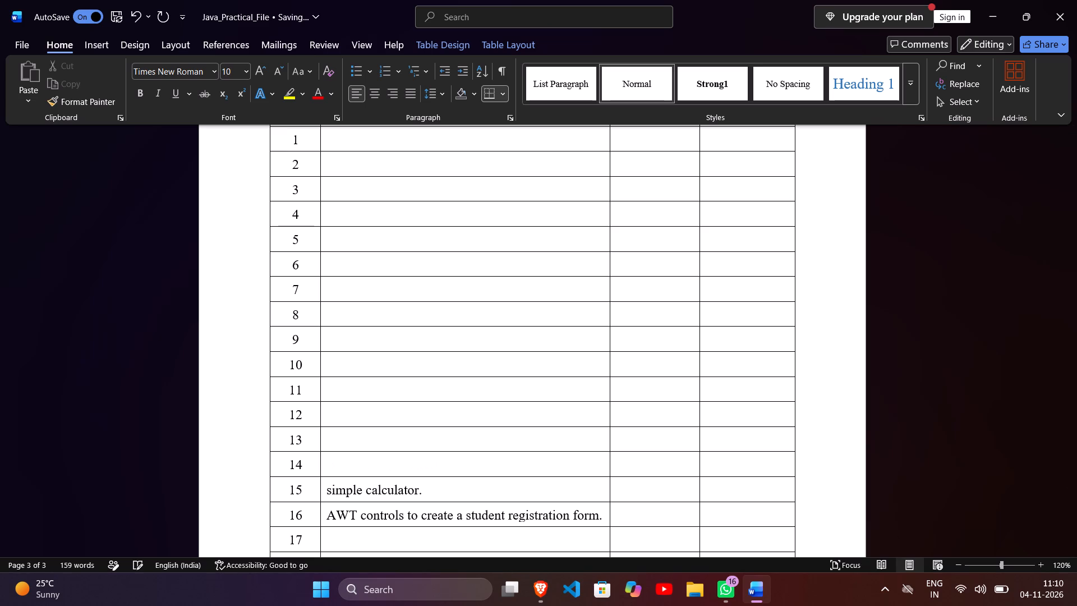
Clear the remaining program description "simple calculator." from row 15 of the index table.
{"action": "left_click", "coordinate": [477, 492]}
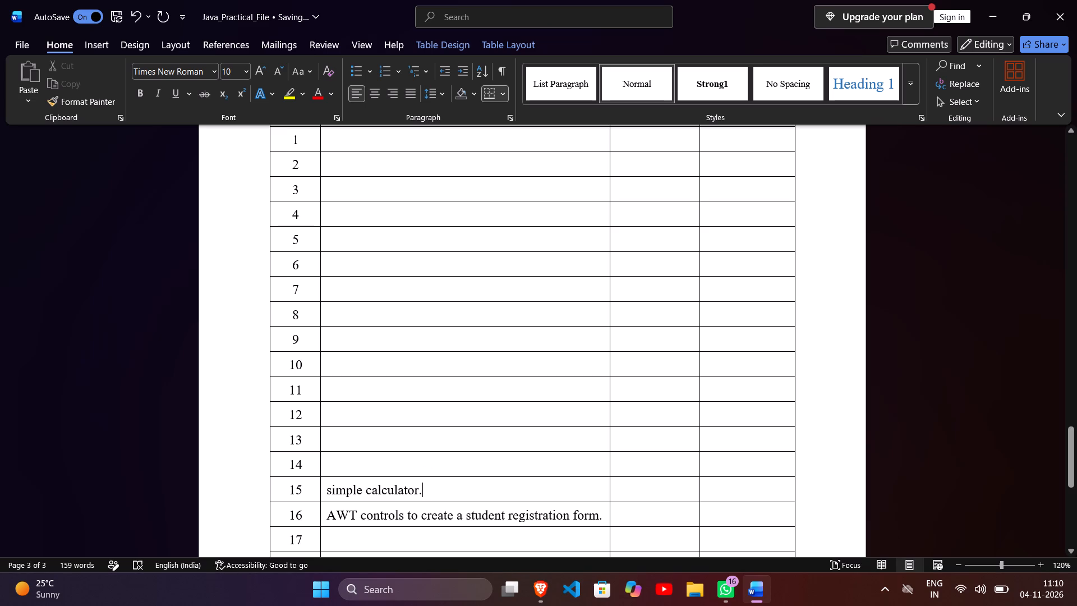
{"action": "key", "text": "BackSpace"}
{"action": "key", "text": "BackSpace"}
{"action": "key", "text": "BackSpace"}
{"action": "key", "text": "BackSpace"}
{"action": "key", "text": "BackSpace"}
{"action": "key", "text": "BackSpace"}
{"action": "key", "text": "BackSpace"}
{"action": "key", "text": "BackSpace"}
{"action": "key", "text": "BackSpace"}
{"action": "key", "text": "BackSpace"}
{"action": "key", "text": "BackSpace"}
{"action": "key", "text": "BackSpace"}
{"action": "key", "text": "BackSpace"}
{"action": "key", "text": "BackSpace"}
{"action": "key", "text": "BackSpace"}
{"action": "key", "text": "BackSpace"}
{"action": "key", "text": "BackSpace"}
{"action": "key", "text": "BackSpace"}
{"action": "key", "text": "BackSpace"}
{"action": "key", "text": "BackSpace"}
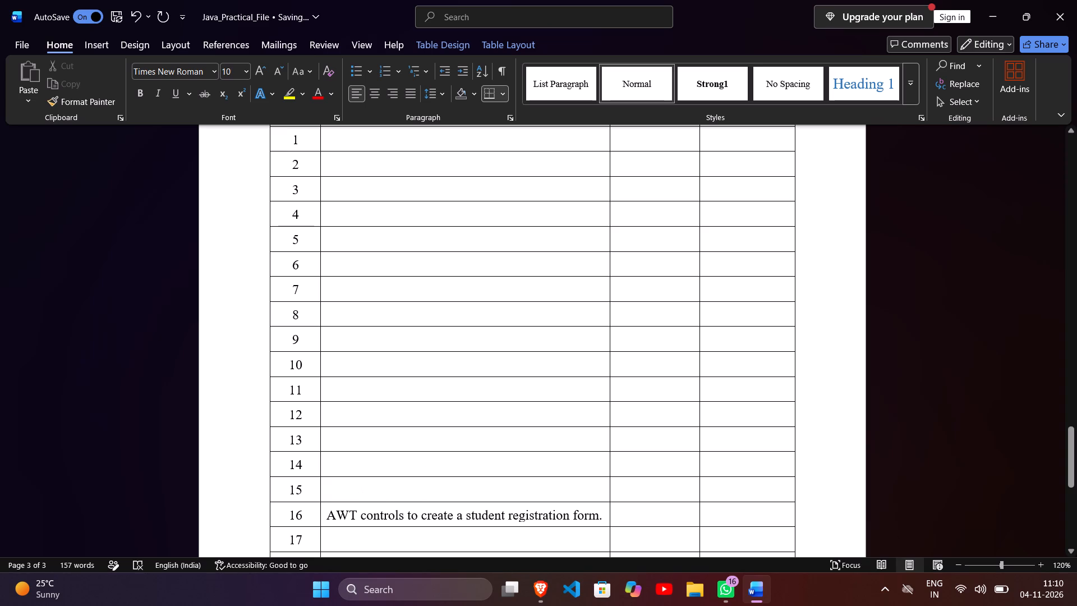
Clear the remaining program description about AWT controls for a student registration form from row 16 of the index table.
{"action": "left_click", "coordinate": [604, 517]}
{"action": "key", "text": "BackSpace"}
{"action": "key", "text": "BackSpace"}
{"action": "key", "text": "BackSpace"}
{"action": "key", "text": "BackSpace"}
{"action": "key", "text": "BackSpace"}
{"action": "key", "text": "BackSpace"}
{"action": "key", "text": "BackSpace"}
{"action": "key", "text": "BackSpace"}
{"action": "key", "text": "BackSpace"}
{"action": "key", "text": "BackSpace"}
{"action": "key", "text": "BackSpace"}
{"action": "key", "text": "BackSpace"}
{"action": "key", "text": "BackSpace"}
{"action": "key", "text": "BackSpace"}
{"action": "key", "text": "BackSpace"}
{"action": "key", "text": "BackSpace"}
{"action": "key", "text": "BackSpace"}
{"action": "key", "text": "BackSpace"}
{"action": "key", "text": "BackSpace"}
{"action": "key", "text": "BackSpace"}
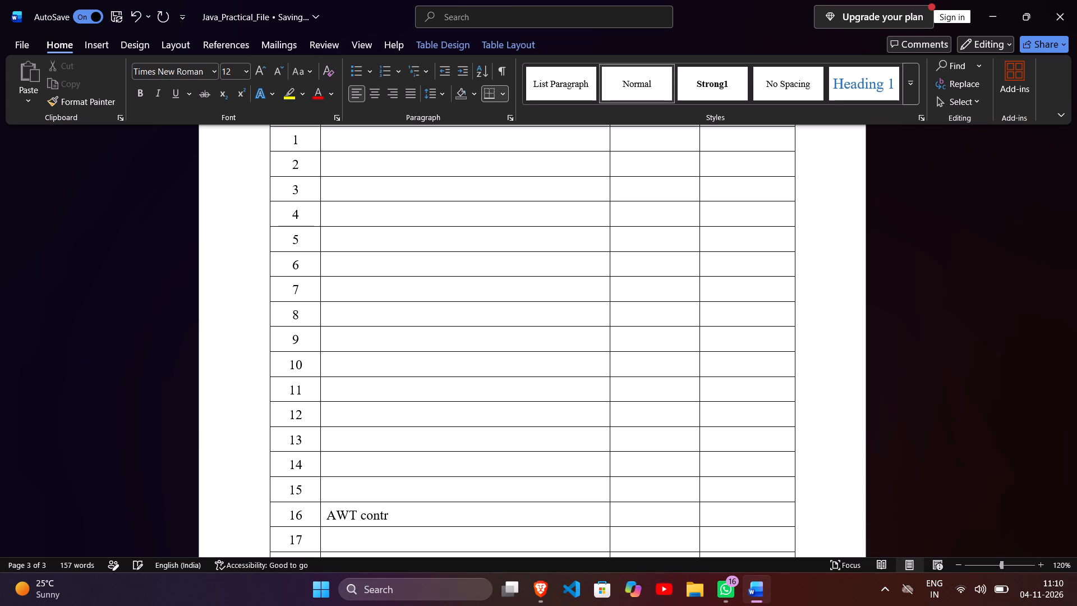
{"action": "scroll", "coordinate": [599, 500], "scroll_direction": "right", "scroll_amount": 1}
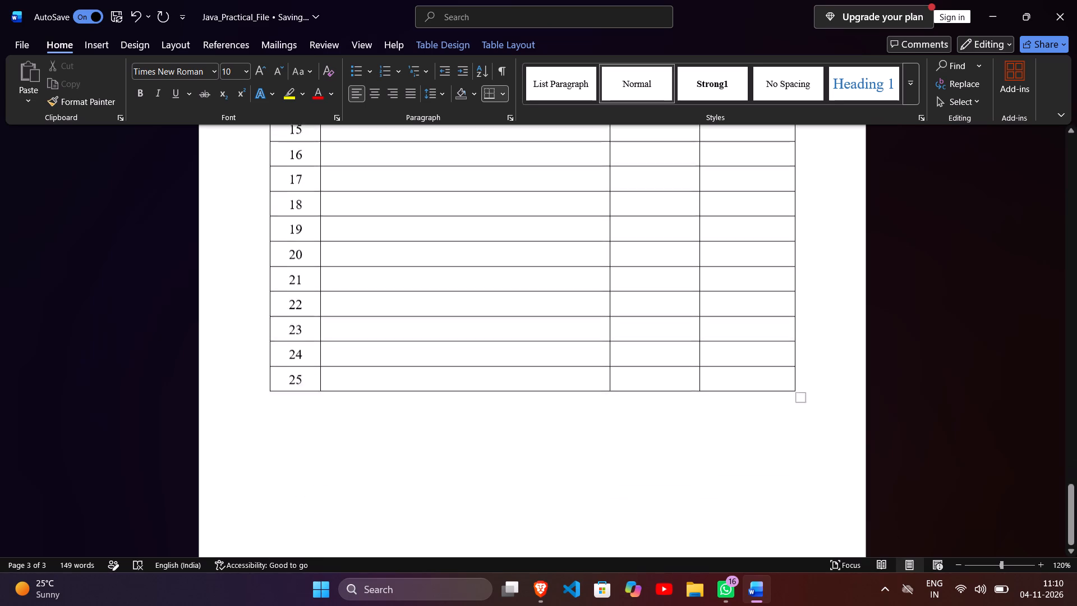
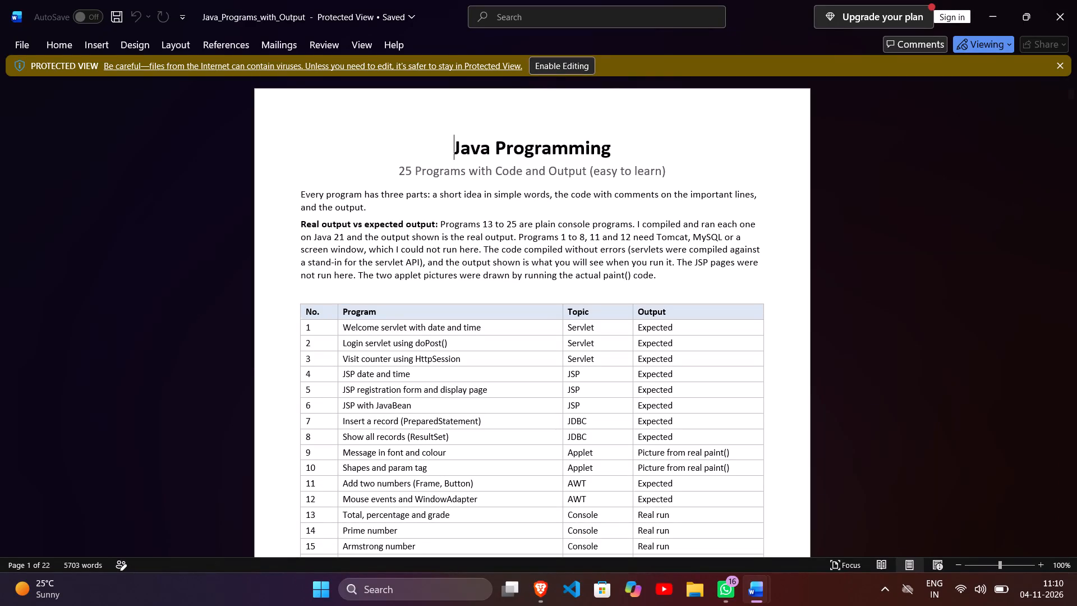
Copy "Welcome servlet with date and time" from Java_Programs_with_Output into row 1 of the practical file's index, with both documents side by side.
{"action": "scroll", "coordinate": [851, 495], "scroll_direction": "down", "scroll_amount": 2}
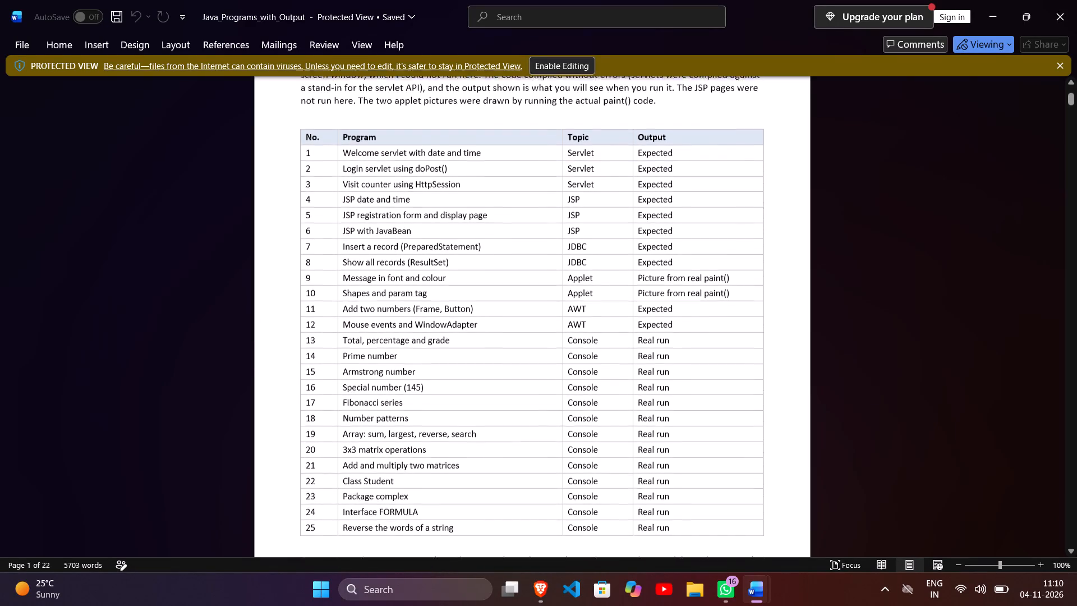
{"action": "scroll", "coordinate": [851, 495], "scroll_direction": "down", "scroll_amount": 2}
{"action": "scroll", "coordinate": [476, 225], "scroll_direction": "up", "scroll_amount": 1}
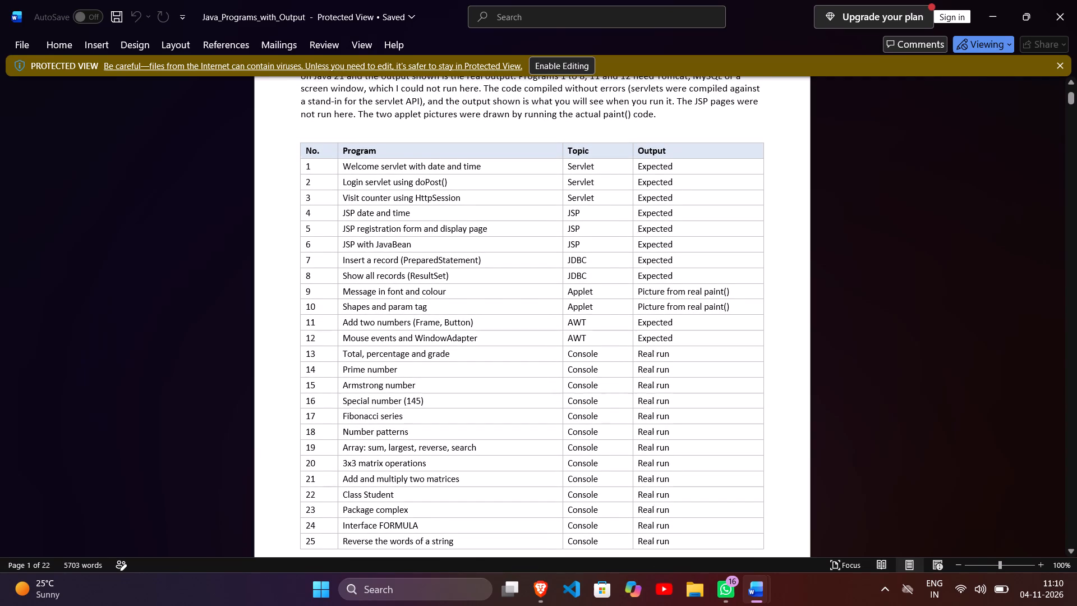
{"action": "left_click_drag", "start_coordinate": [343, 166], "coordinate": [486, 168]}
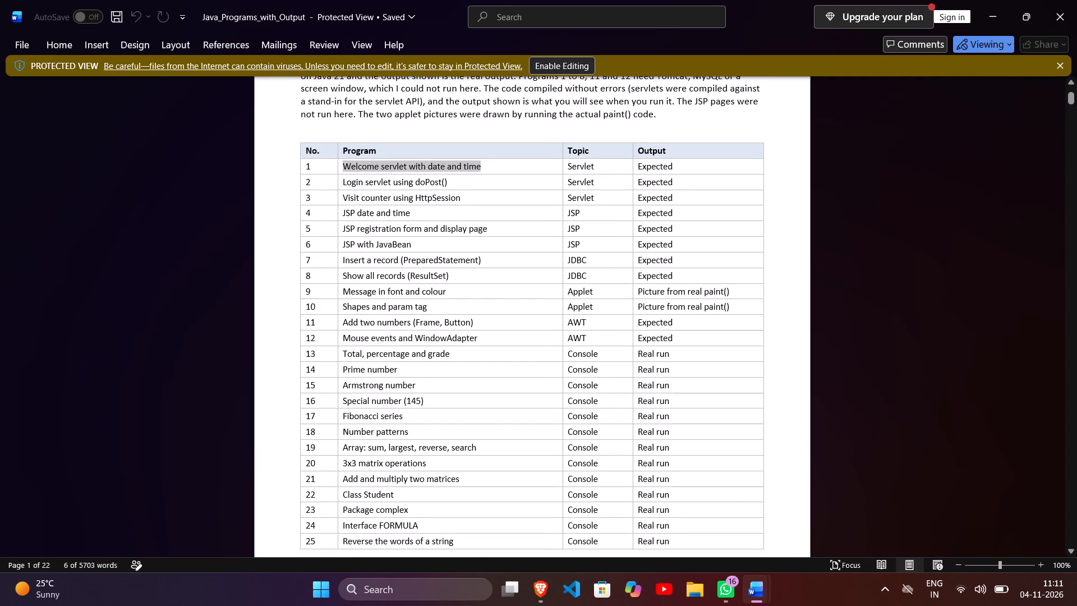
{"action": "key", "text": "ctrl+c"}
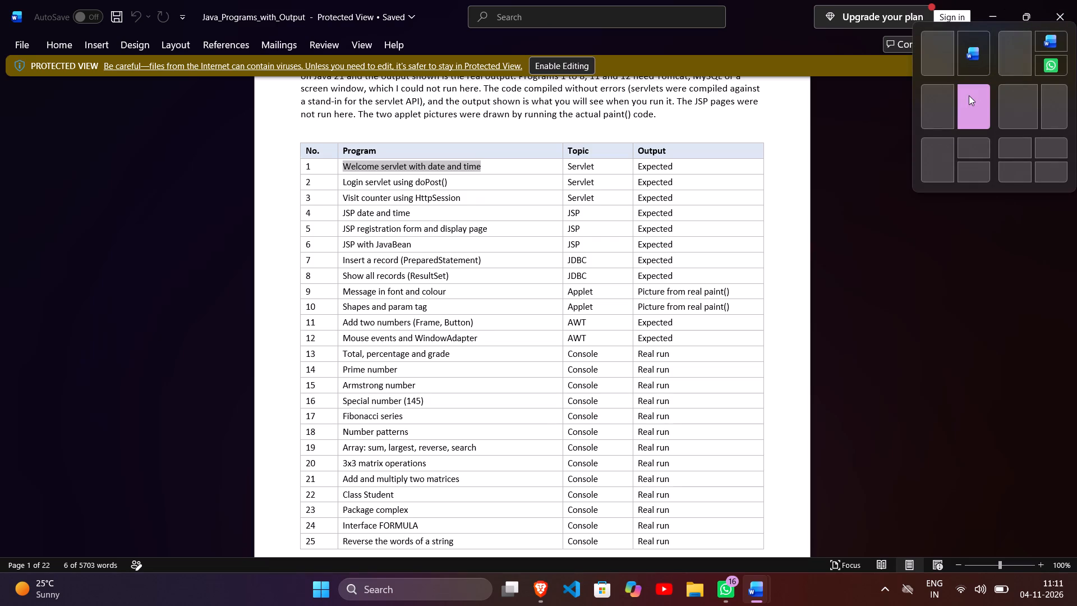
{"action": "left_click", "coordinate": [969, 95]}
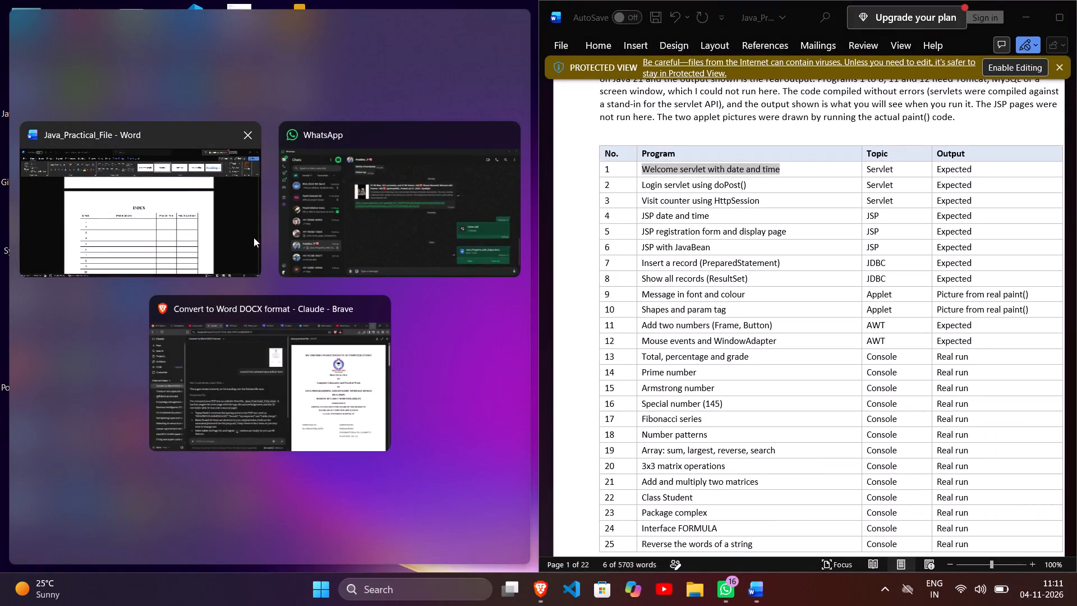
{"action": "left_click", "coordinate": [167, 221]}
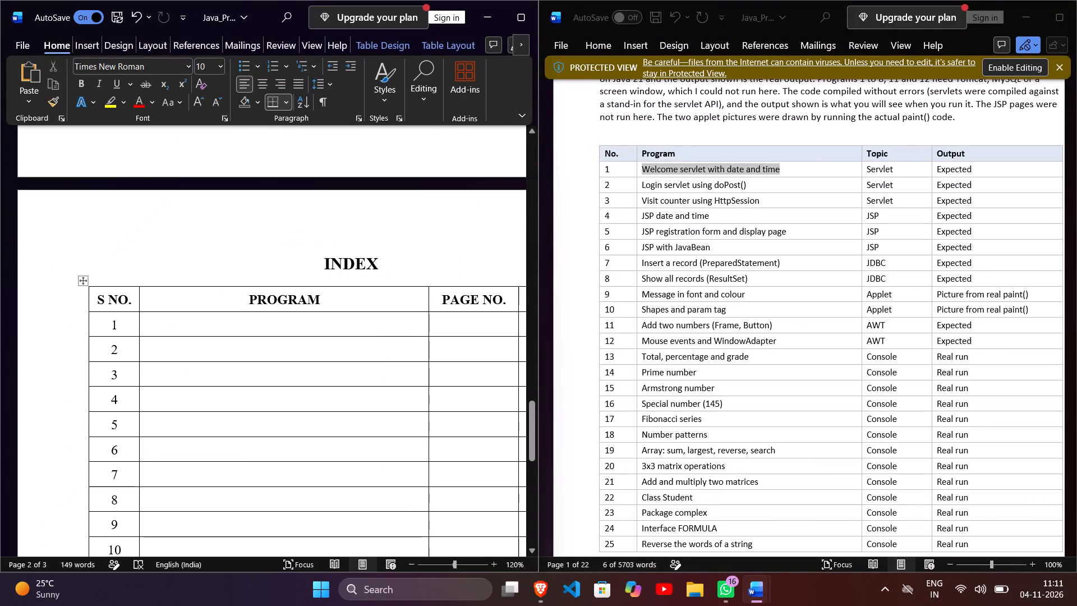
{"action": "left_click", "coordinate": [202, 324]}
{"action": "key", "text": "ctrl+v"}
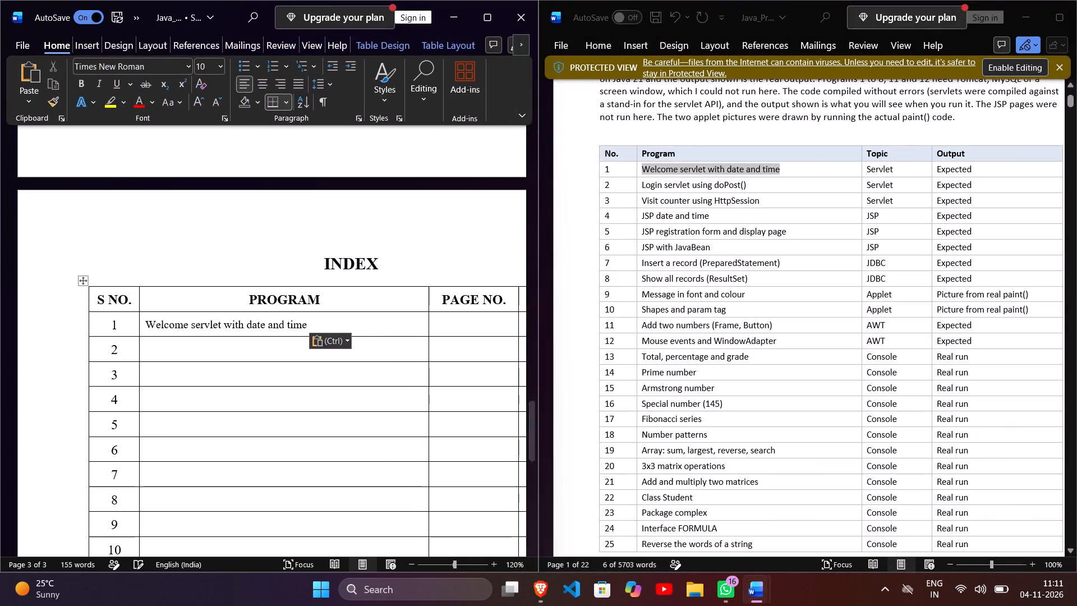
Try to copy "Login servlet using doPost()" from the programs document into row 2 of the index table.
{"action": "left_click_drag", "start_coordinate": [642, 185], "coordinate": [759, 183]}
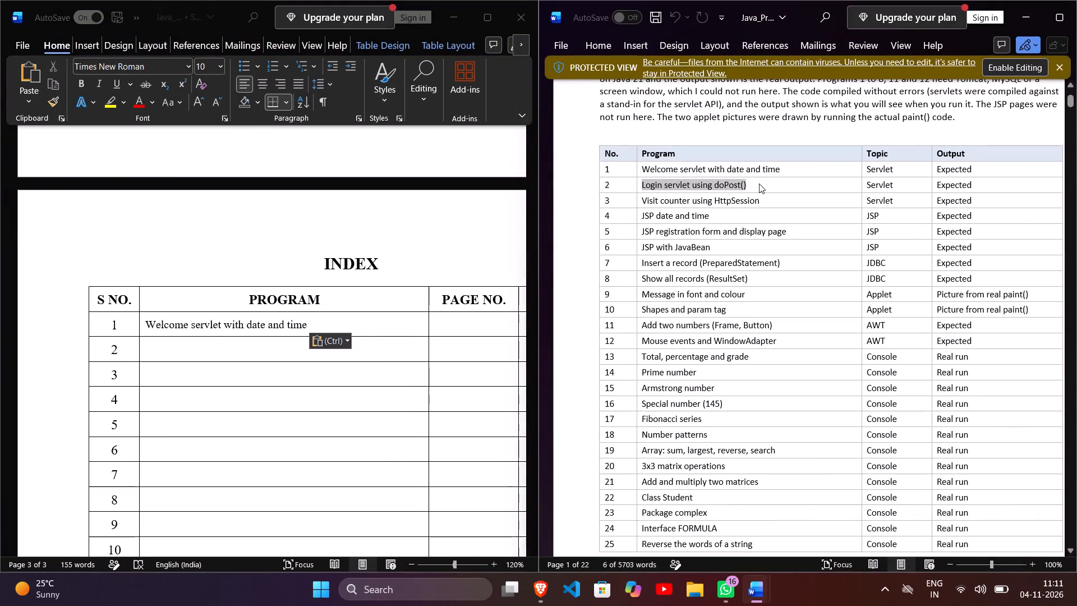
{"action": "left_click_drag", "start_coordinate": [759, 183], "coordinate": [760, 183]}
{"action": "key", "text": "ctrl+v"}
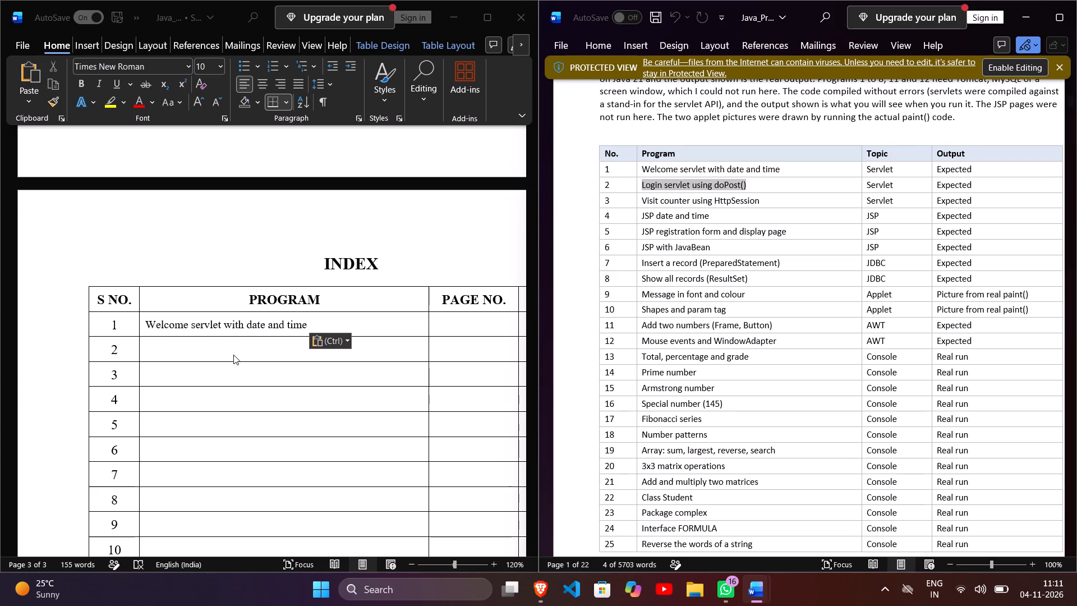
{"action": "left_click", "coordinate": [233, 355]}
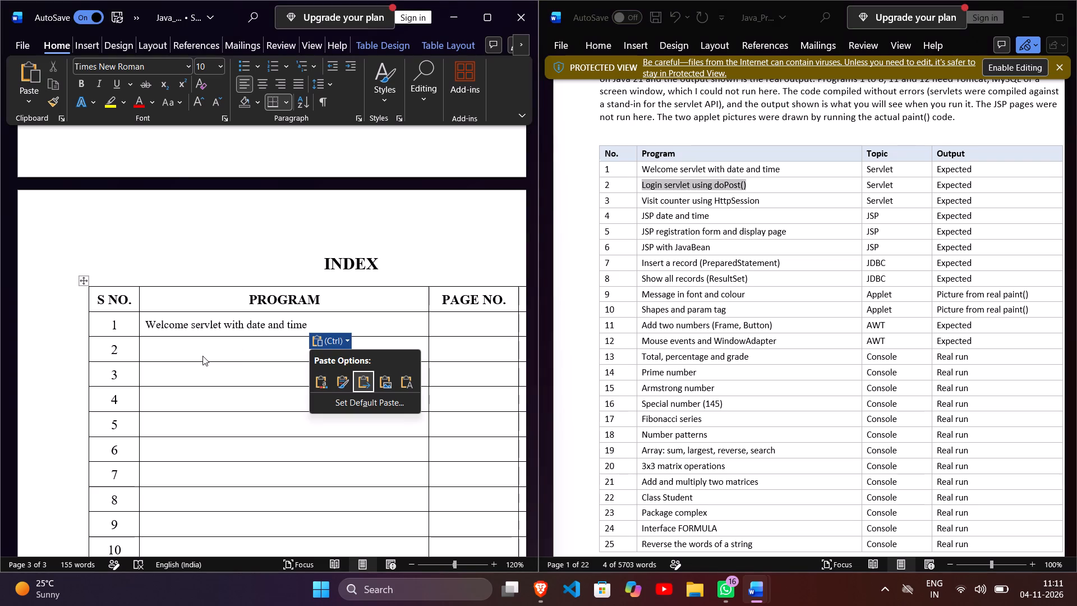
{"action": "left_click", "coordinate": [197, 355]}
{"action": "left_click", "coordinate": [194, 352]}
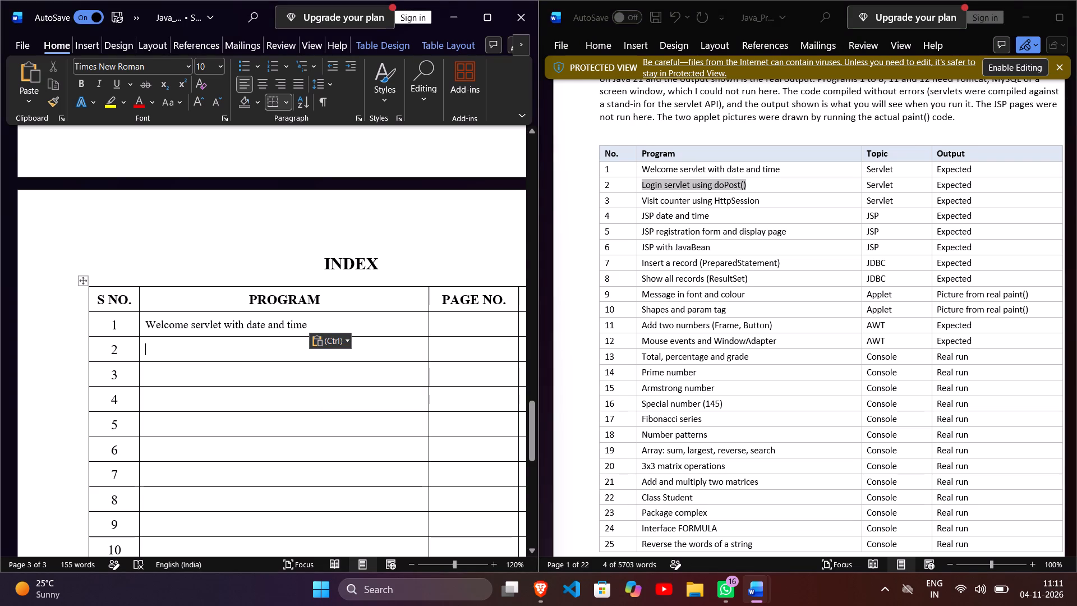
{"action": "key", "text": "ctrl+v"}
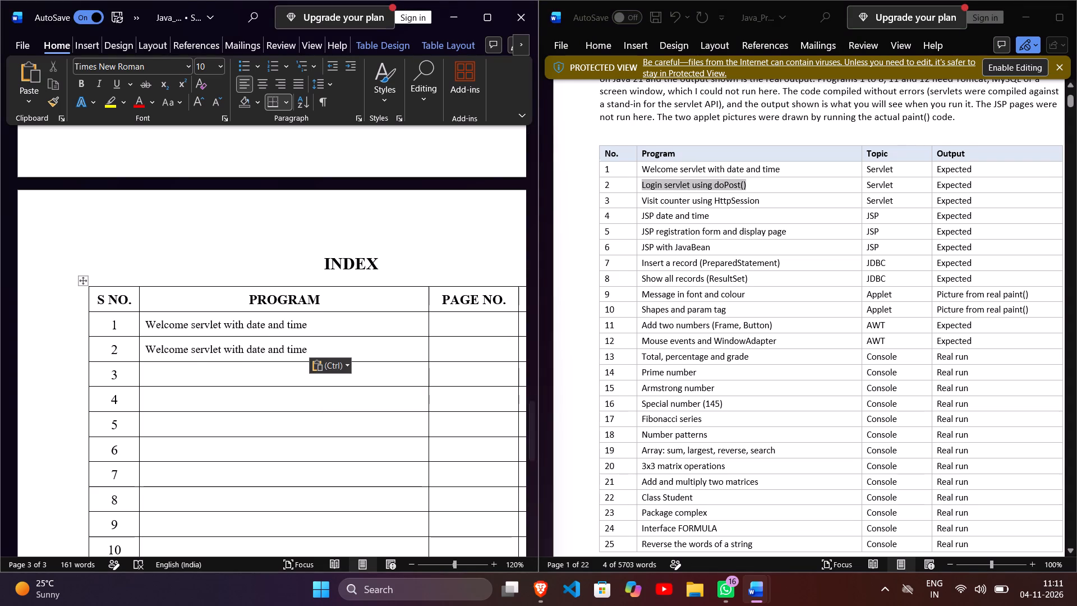
Copy the entire program table, from the header row through program 25, out of Java_Programs_with_Output and put that document away.
{"action": "scroll", "coordinate": [754, 322], "scroll_direction": "down", "scroll_amount": 1}
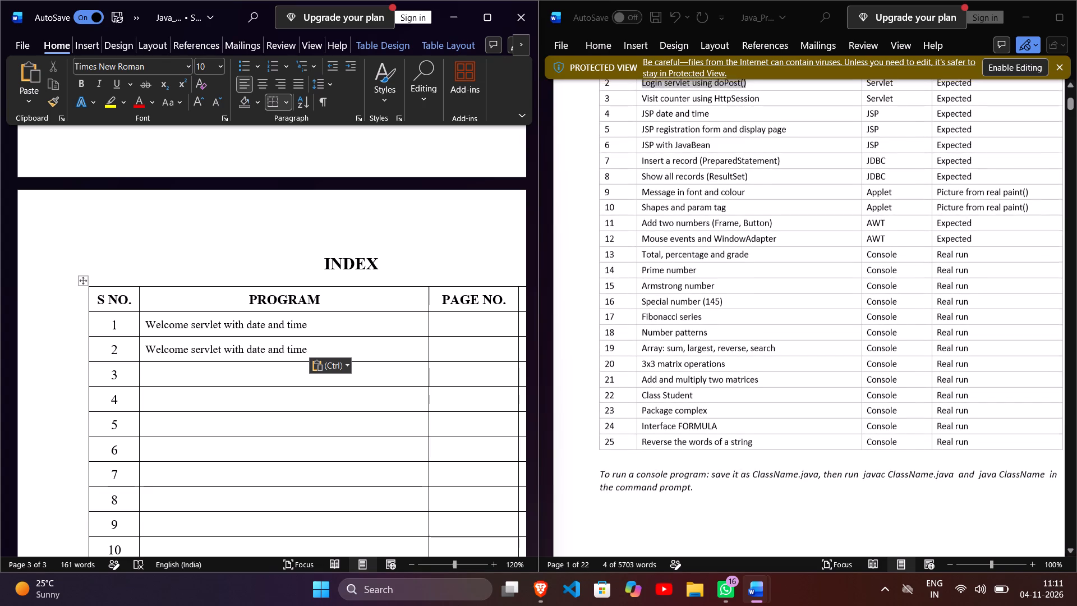
{"action": "scroll", "coordinate": [754, 322], "scroll_direction": "down", "scroll_amount": 1}
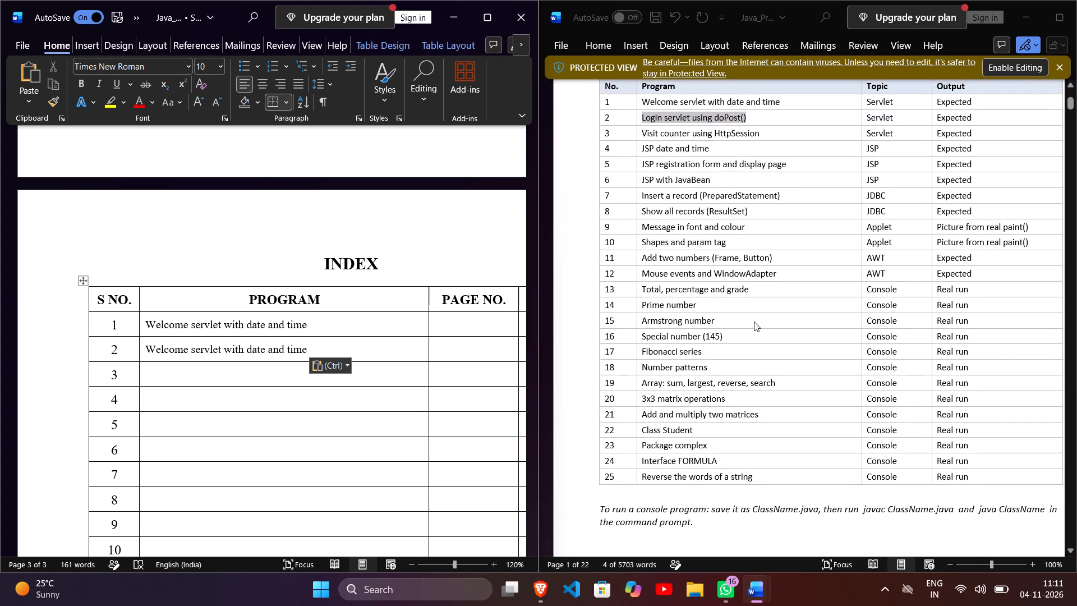
{"action": "scroll", "coordinate": [754, 322], "scroll_direction": "down", "scroll_amount": 3, "text": "ctrl"}
{"action": "scroll", "coordinate": [754, 322], "scroll_direction": "up", "scroll_amount": 2}
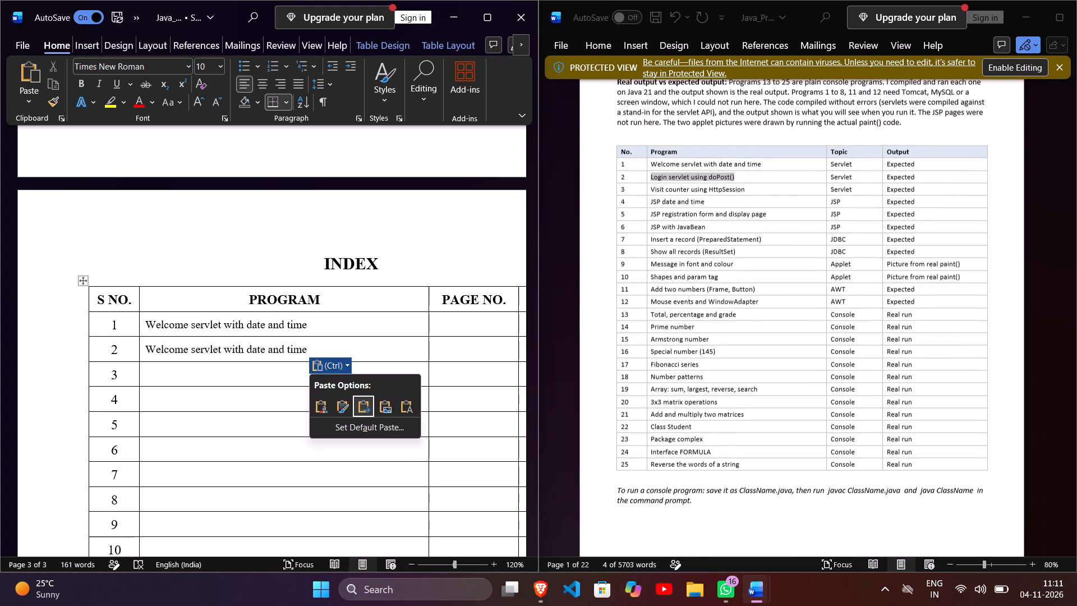
{"action": "left_click", "coordinate": [620, 152]}
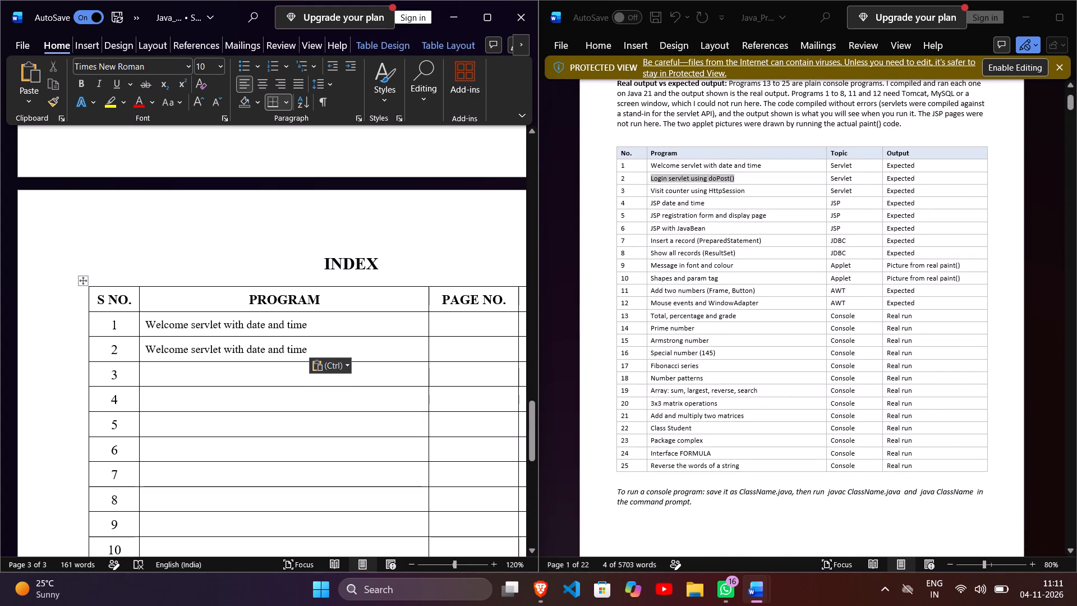
{"action": "left_click", "coordinate": [624, 154]}
{"action": "left_click_drag", "start_coordinate": [624, 154], "coordinate": [799, 320]}
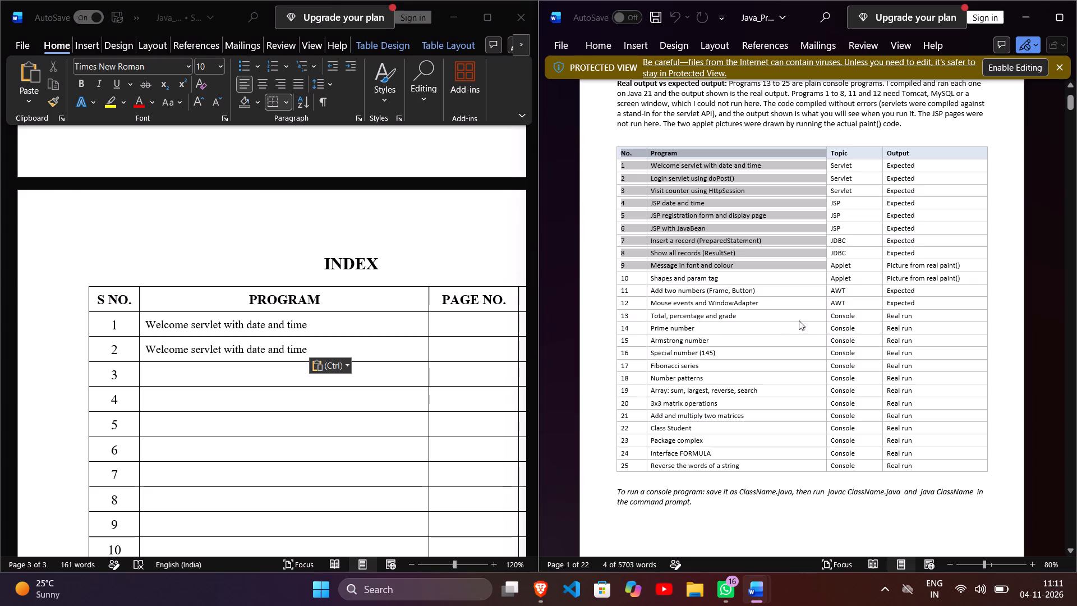
{"action": "left_click_drag", "start_coordinate": [799, 320], "coordinate": [921, 462]}
{"action": "key", "text": "ctrl+c"}
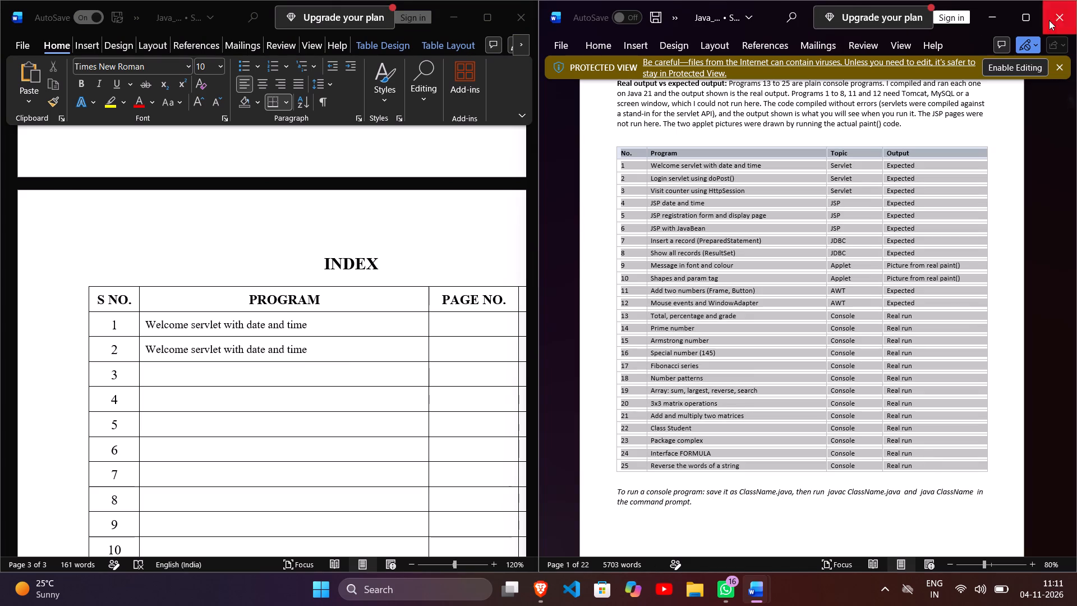
{"action": "left_click", "coordinate": [998, 12]}
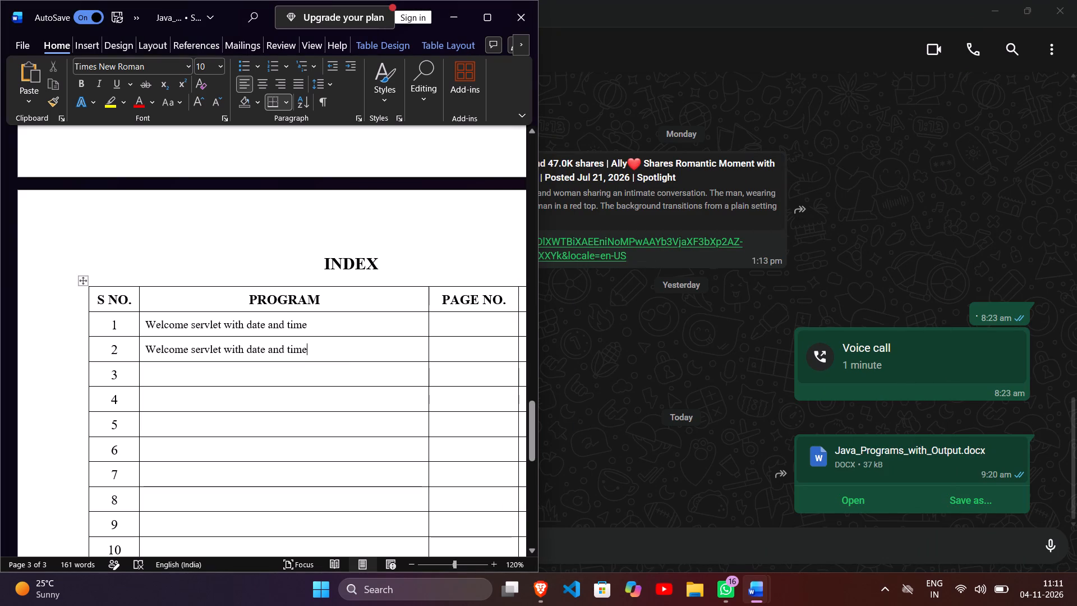
Replace all rows of the index table in Java_Practical_File, header included, with the copied program table.
{"action": "left_click_drag", "start_coordinate": [136, 441], "coordinate": [483, 21]}
{"action": "left_click", "coordinate": [483, 21]}
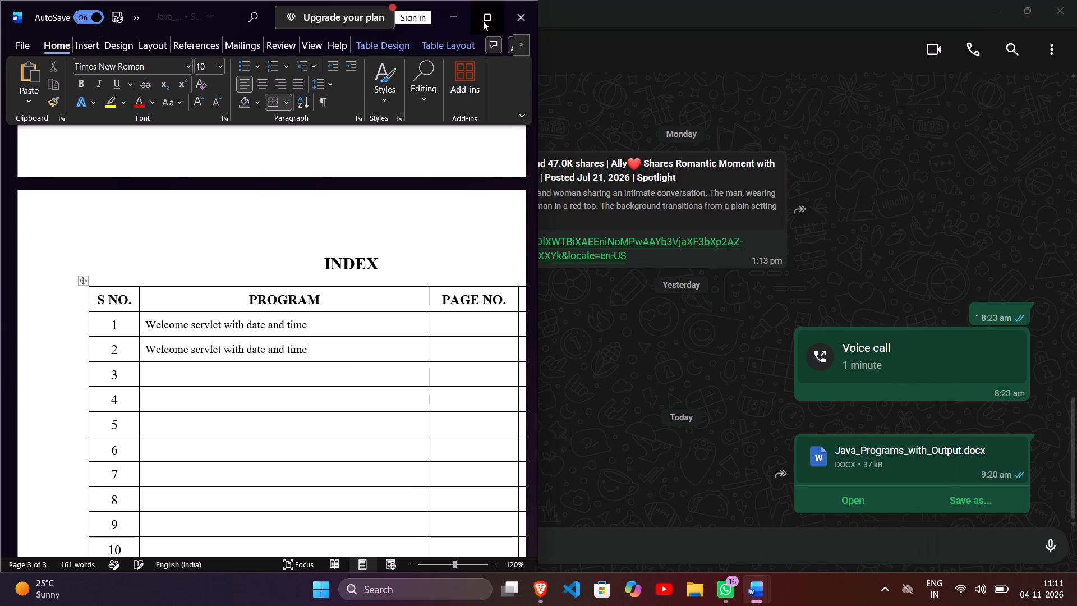
{"action": "scroll", "coordinate": [537, 288], "scroll_direction": "right", "scroll_amount": 1}
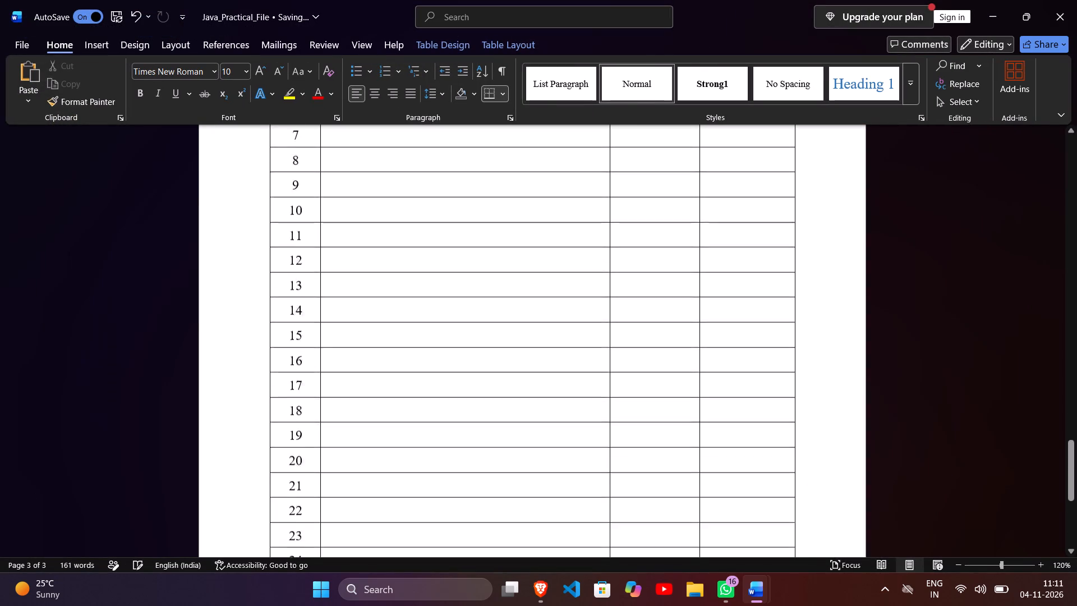
{"action": "scroll", "coordinate": [537, 288], "scroll_direction": "right", "scroll_amount": 1}
{"action": "scroll", "coordinate": [537, 288], "scroll_direction": "up", "scroll_amount": 1}
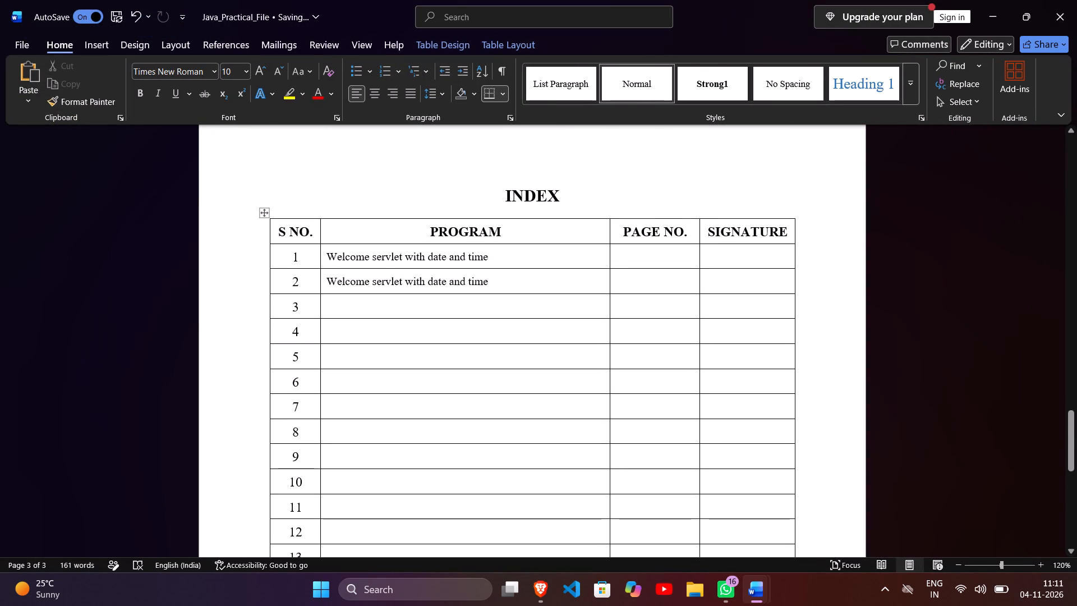
{"action": "left_click_drag", "start_coordinate": [292, 231], "coordinate": [740, 529]}
{"action": "scroll", "coordinate": [534, 423], "scroll_direction": "right", "scroll_amount": 1}
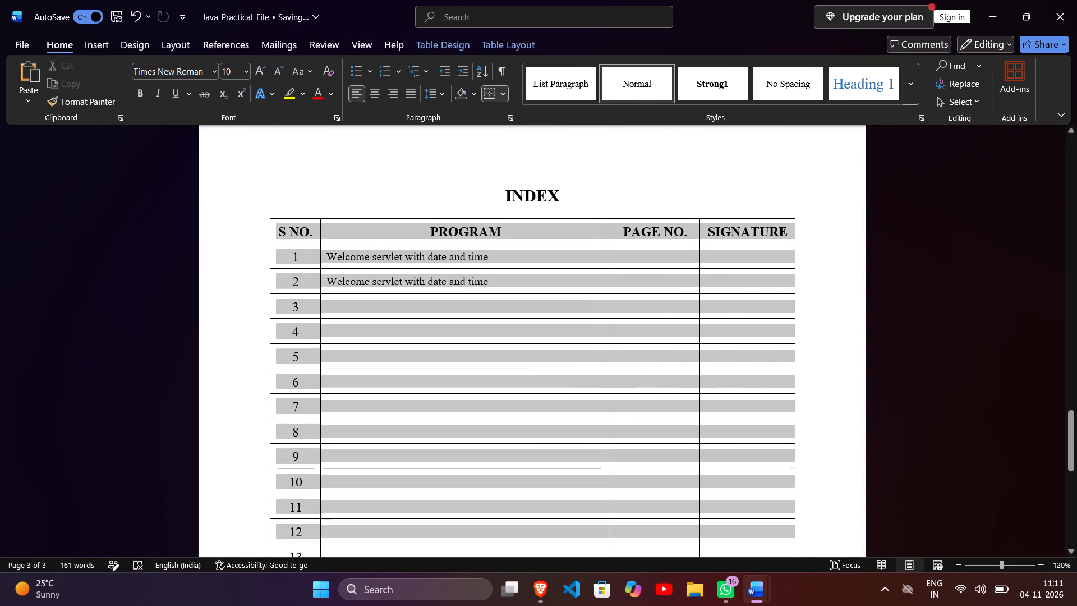
{"action": "left_click_drag", "start_coordinate": [740, 529], "coordinate": [710, 353]}
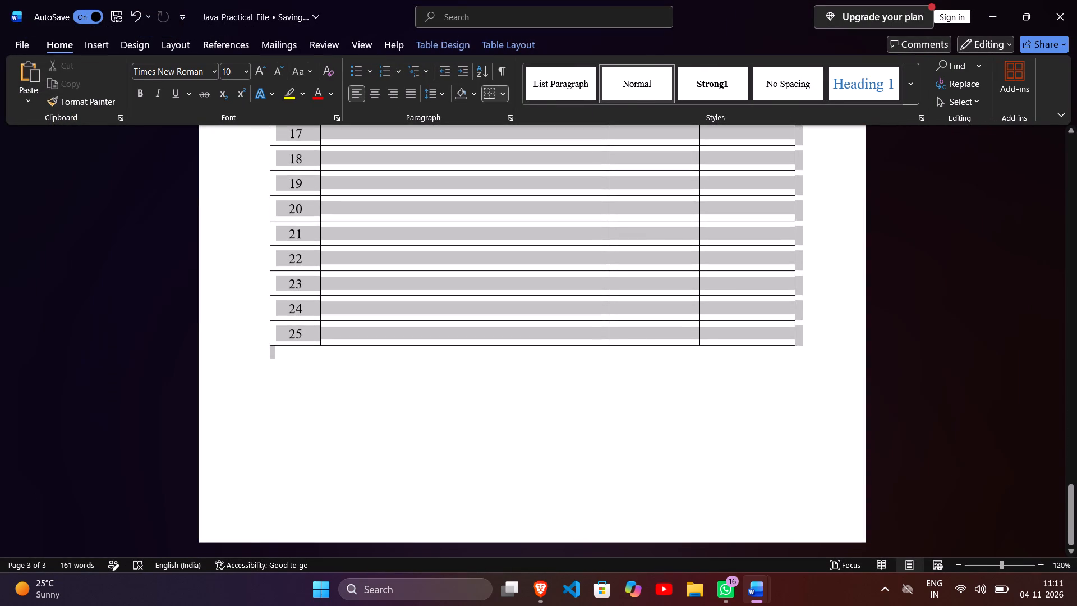
{"action": "left_click_drag", "start_coordinate": [710, 353], "coordinate": [745, 337]}
{"action": "key", "text": "ctrl+v"}
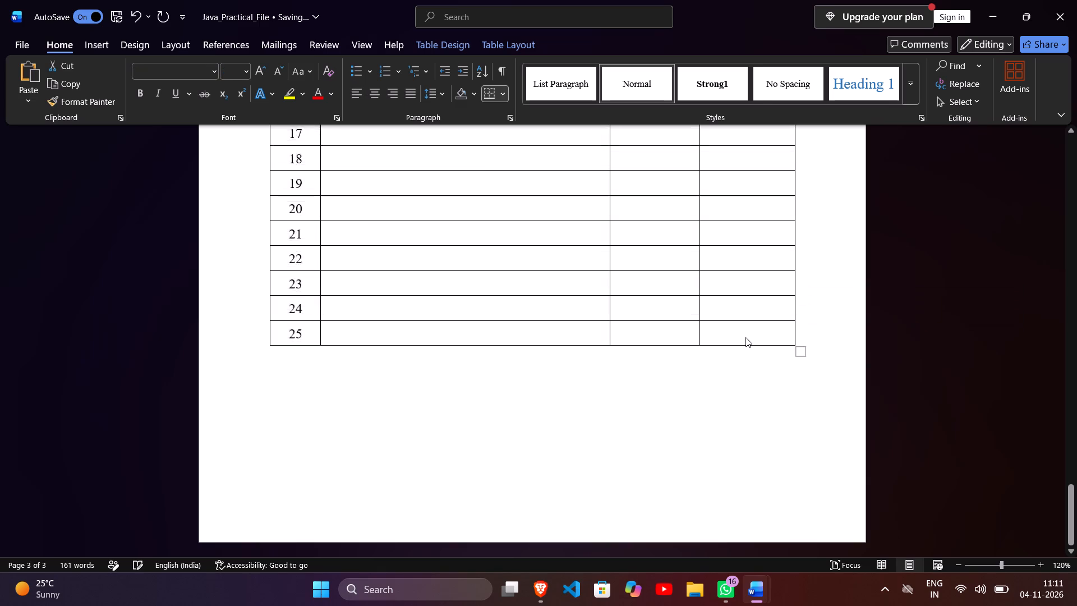
Center the "JDBC" text in the Topic column of row 8 in the index table.
{"action": "scroll", "coordinate": [684, 336], "scroll_direction": "up", "scroll_amount": 5}
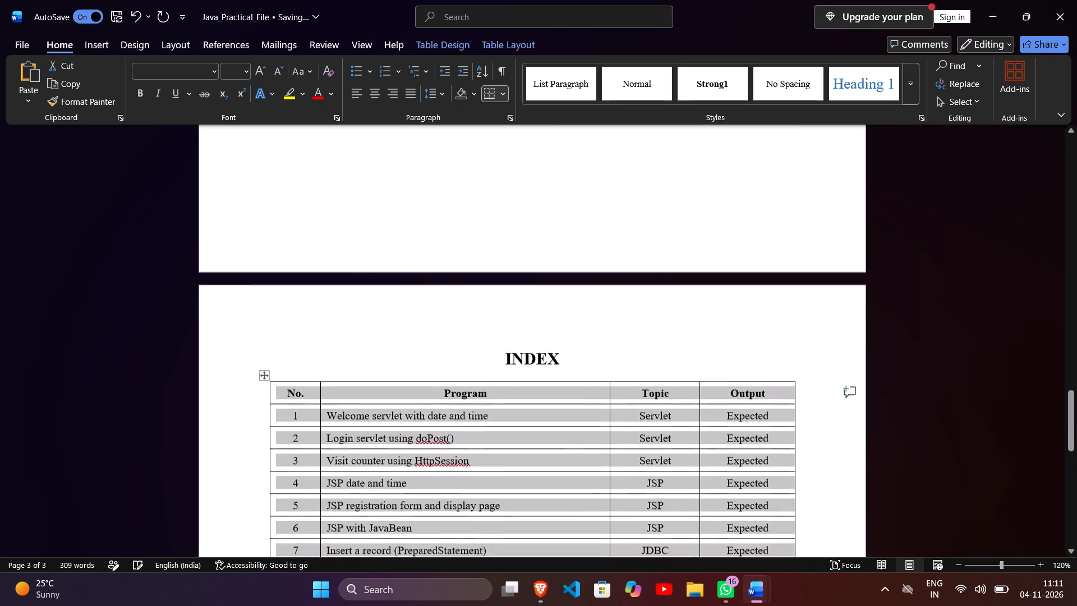
{"action": "scroll", "coordinate": [684, 336], "scroll_direction": "up", "scroll_amount": 4}
{"action": "scroll", "coordinate": [684, 336], "scroll_direction": "down", "scroll_amount": 1}
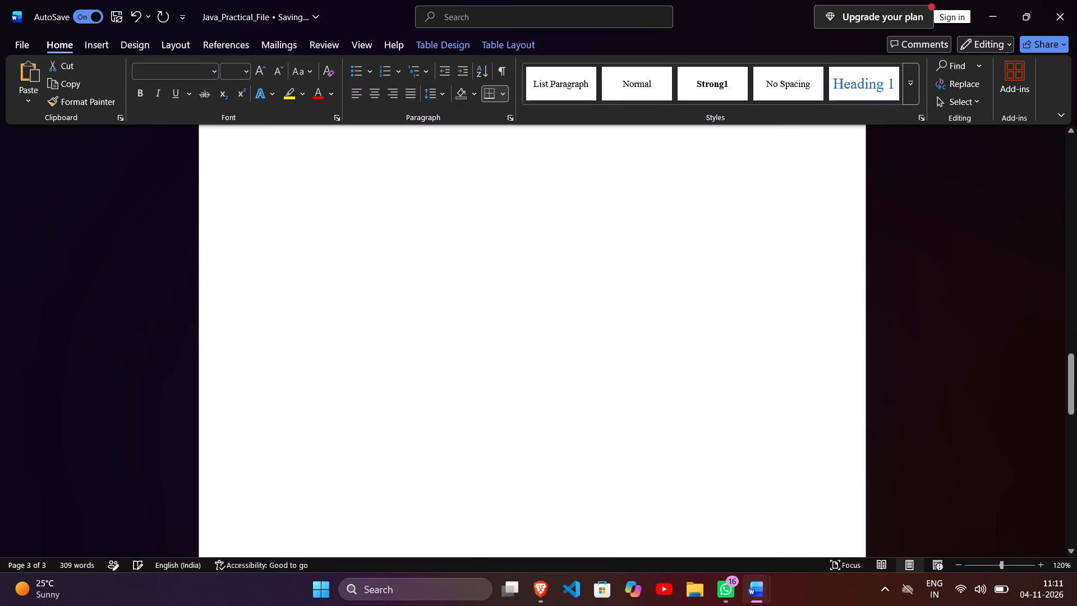
{"action": "scroll", "coordinate": [684, 336], "scroll_direction": "down", "scroll_amount": 1}
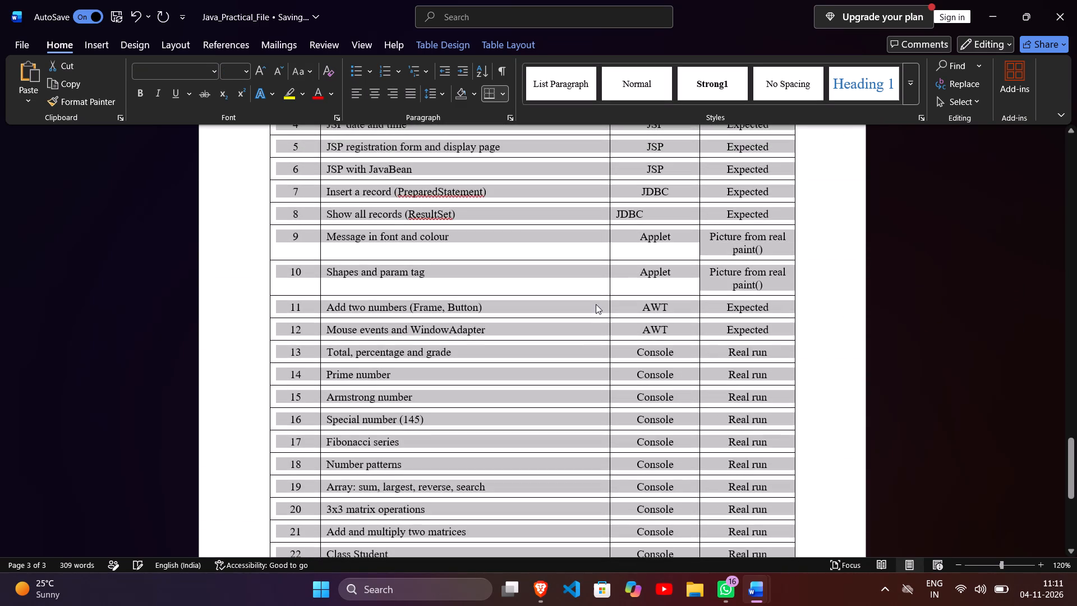
{"action": "left_click", "coordinate": [611, 228]}
{"action": "left_click", "coordinate": [618, 217]}
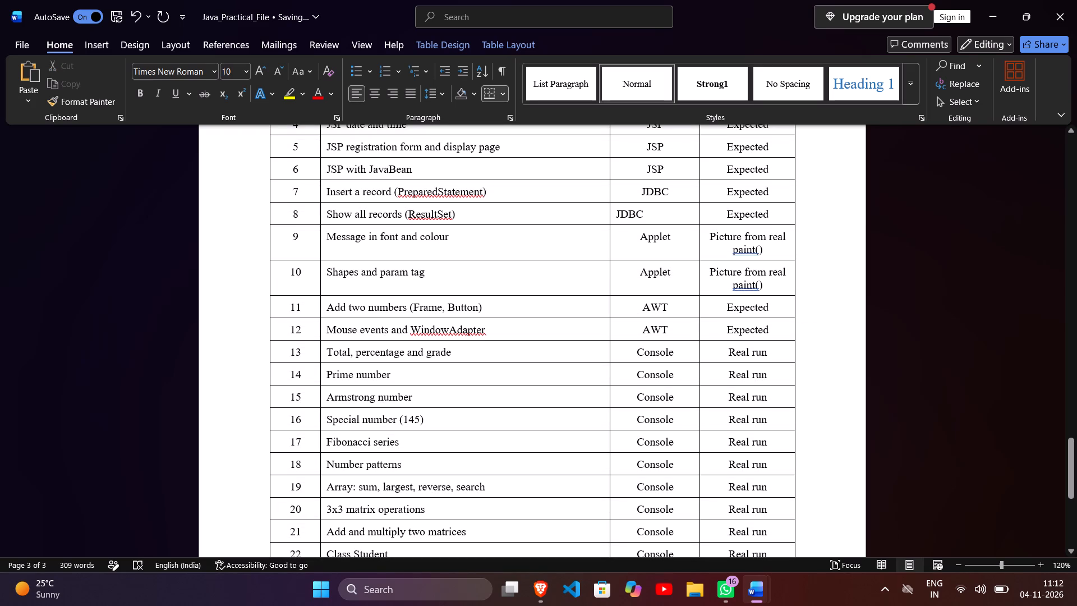
{"action": "left_click_drag", "start_coordinate": [616, 213], "coordinate": [669, 212]}
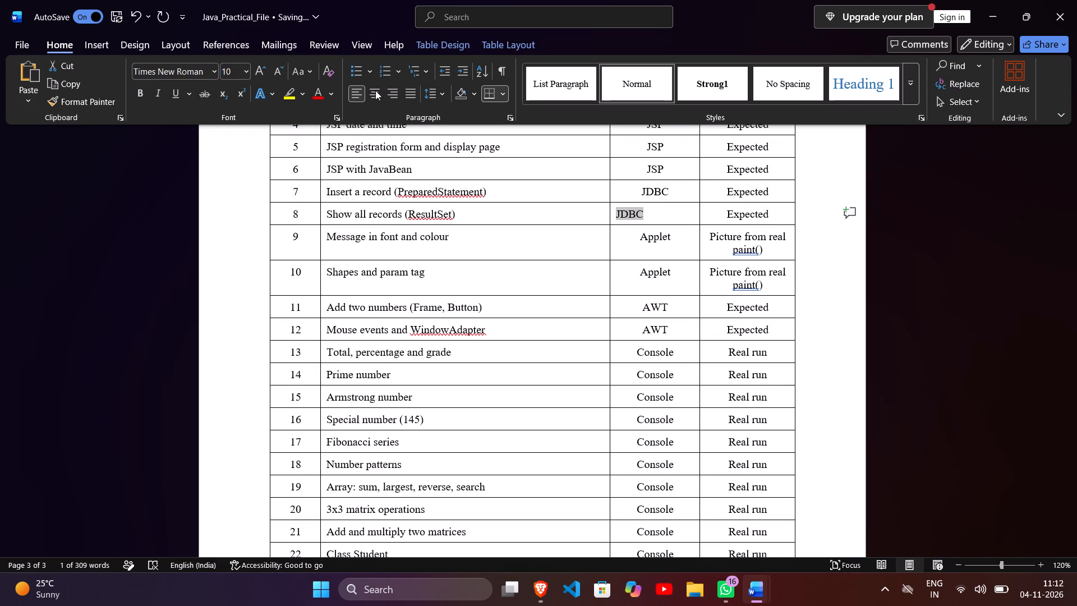
{"action": "left_click", "coordinate": [375, 90]}
Examine the completed index table and the overall layout of the practical file's pages.
{"action": "scroll", "coordinate": [480, 309], "scroll_direction": "up", "scroll_amount": 3}
{"action": "scroll", "coordinate": [480, 309], "scroll_direction": "down", "scroll_amount": 1}
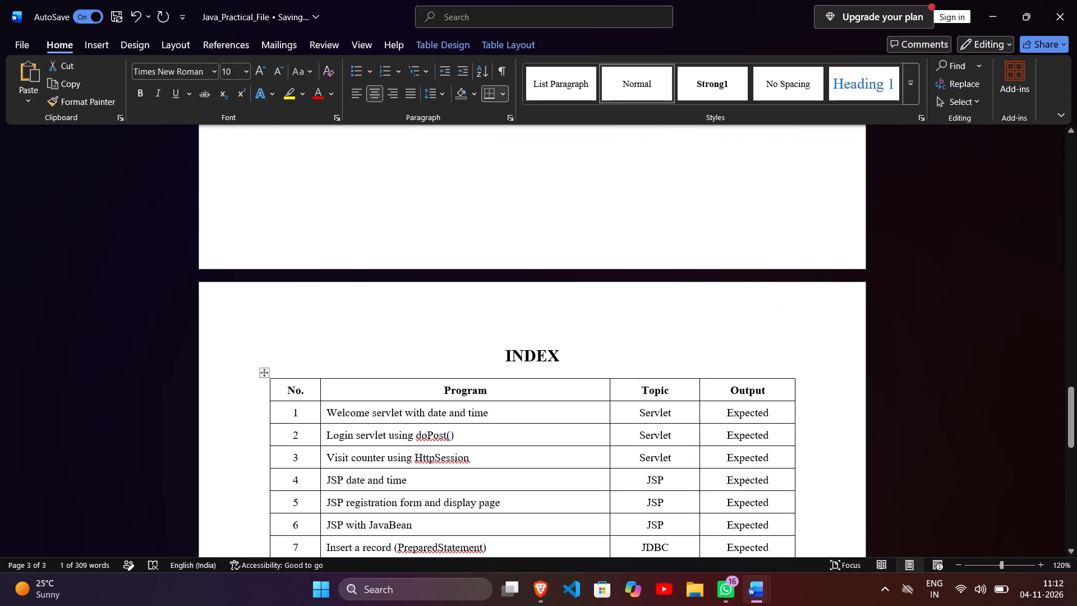
{"action": "scroll", "coordinate": [480, 309], "scroll_direction": "down", "scroll_amount": 3}
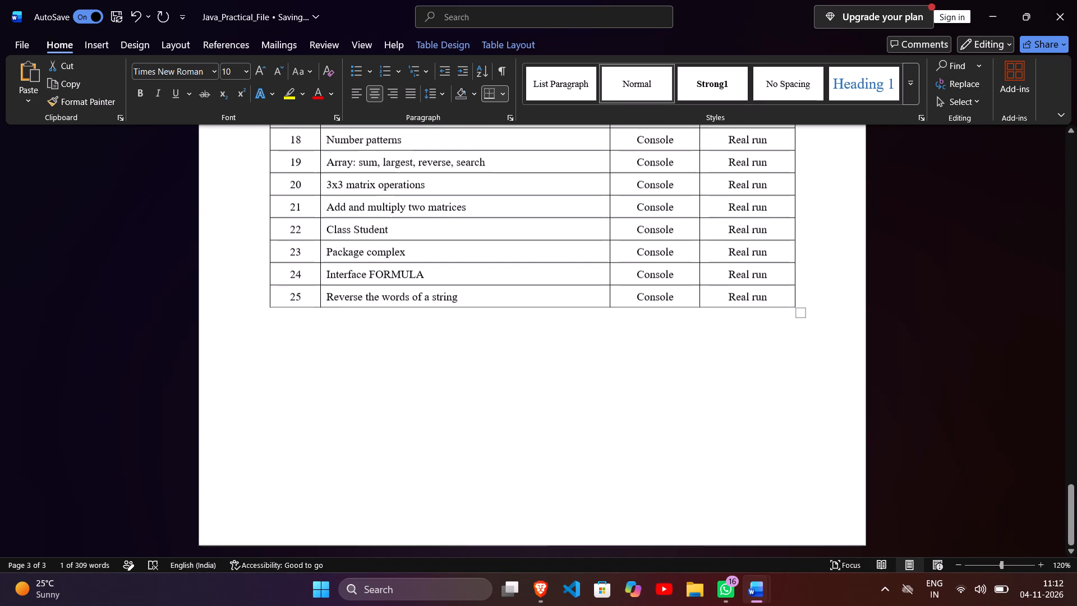
{"action": "scroll", "coordinate": [489, 375], "scroll_direction": "down", "scroll_amount": 6, "text": "ctrl"}
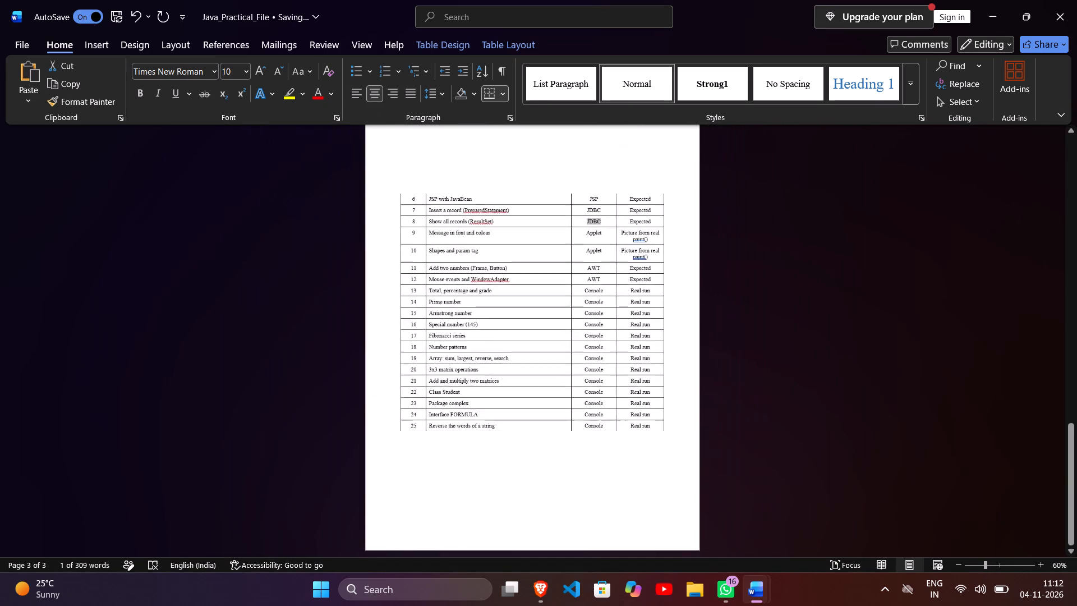
{"action": "scroll", "coordinate": [490, 401], "scroll_direction": "up", "scroll_amount": 1}
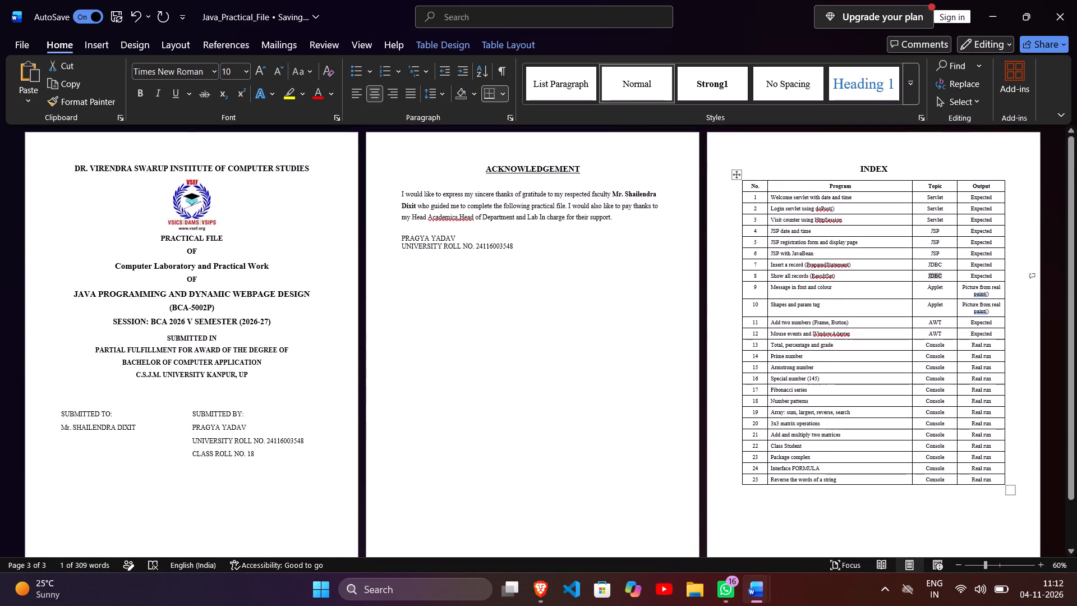
{"action": "scroll", "coordinate": [490, 401], "scroll_direction": "down", "scroll_amount": 1}
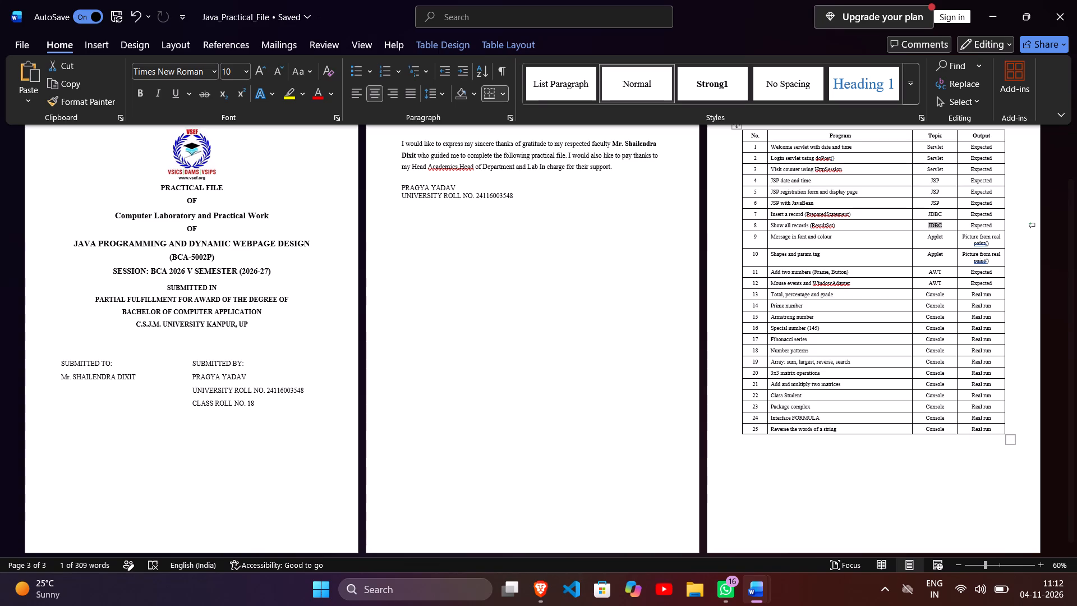
In the acknowledgement's last sentence, change the wording between "my Head" and "Head of Department" to "Academic ,".
{"action": "left_click", "coordinate": [458, 170]}
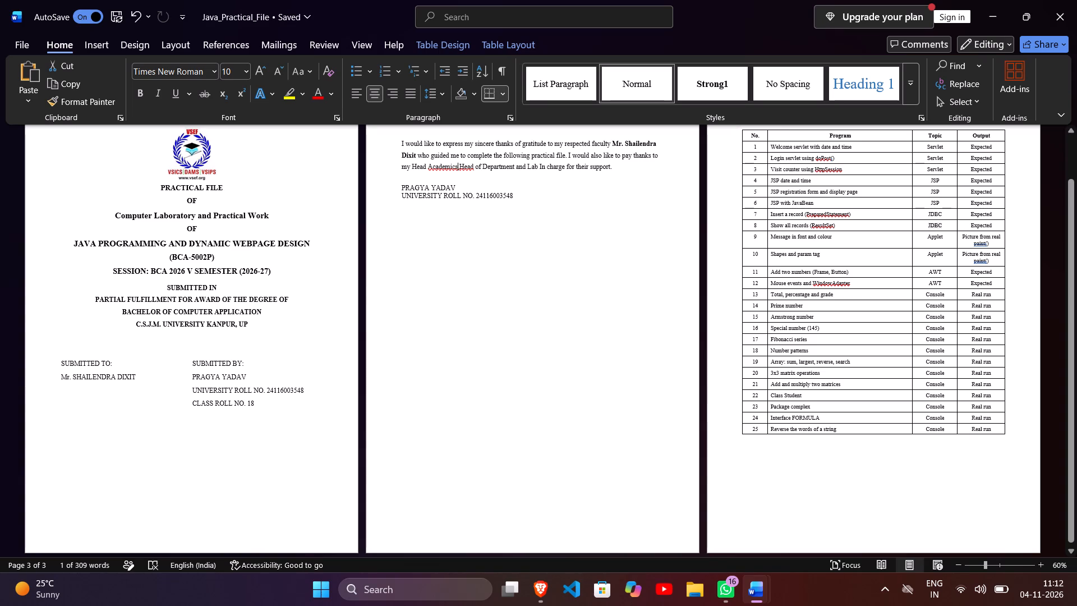
{"action": "key", "text": "BackSpace"}
{"action": "key", "text": "space"}
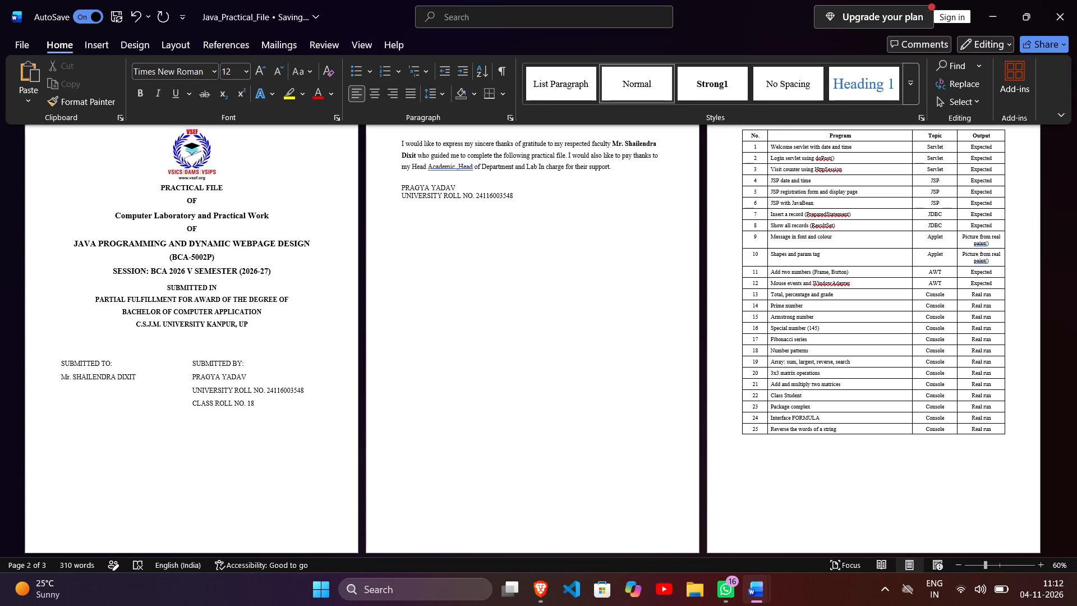
{"action": "left_click", "coordinate": [491, 223]}
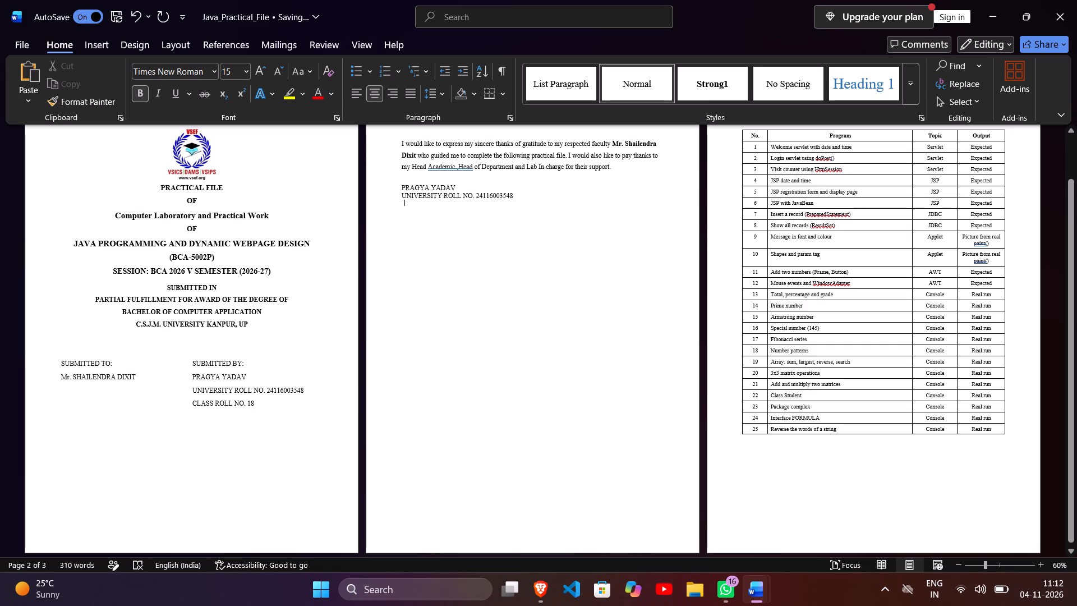
Shift the boundary between the SUBMITTED TO and SUBMITTED BY columns on the cover page rightward, narrowing the student details column.
{"action": "left_click", "coordinate": [192, 366]}
{"action": "left_click_drag", "start_coordinate": [192, 364], "coordinate": [269, 416]}
{"action": "left_click", "coordinate": [220, 382]}
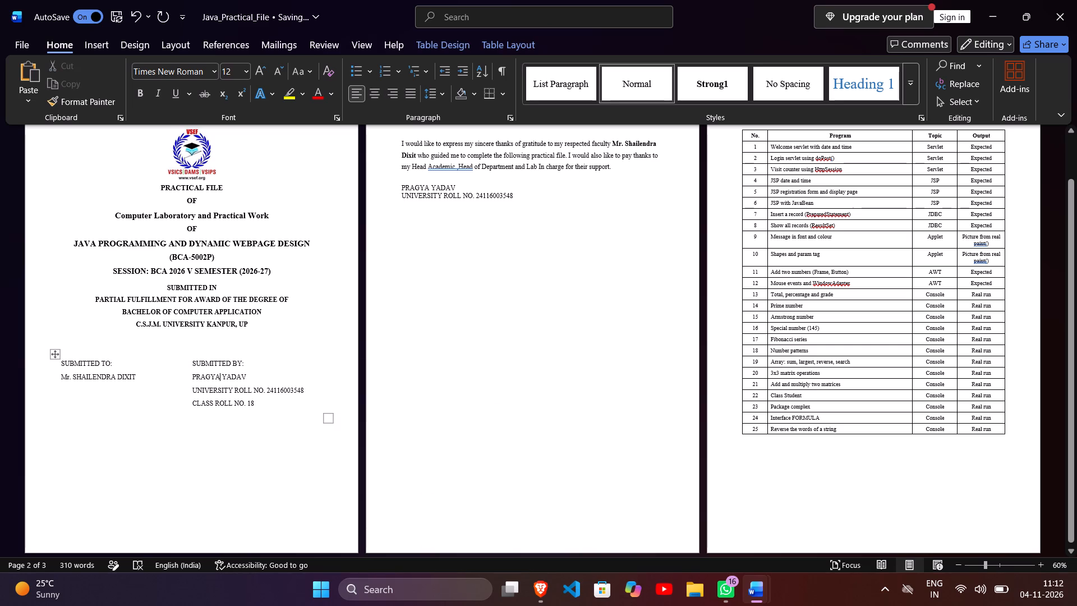
{"action": "left_click_drag", "start_coordinate": [191, 362], "coordinate": [234, 388]}
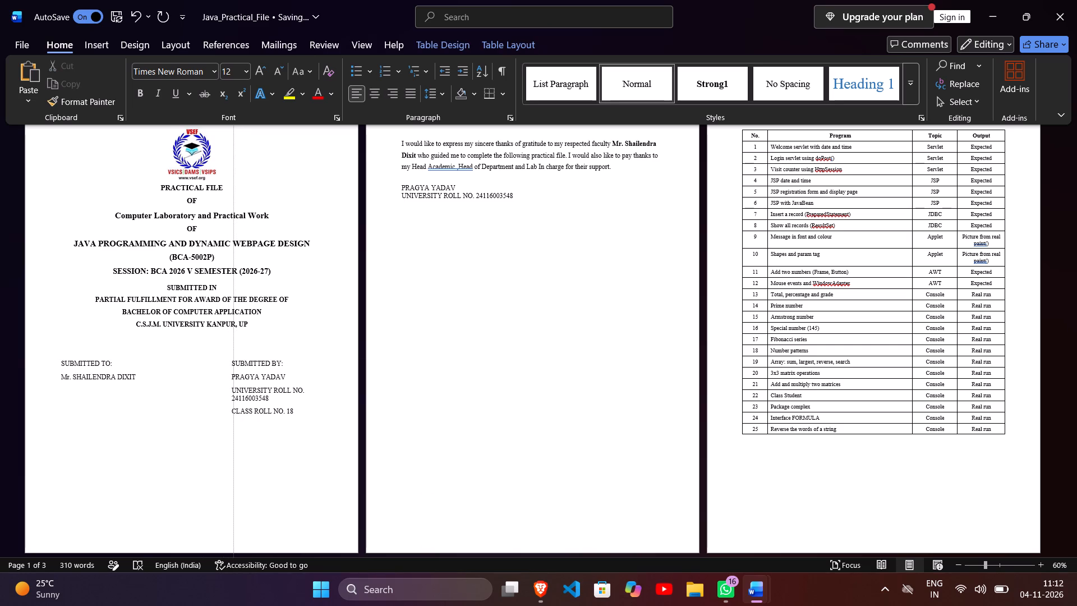
{"action": "left_click_drag", "start_coordinate": [234, 388], "coordinate": [236, 389]}
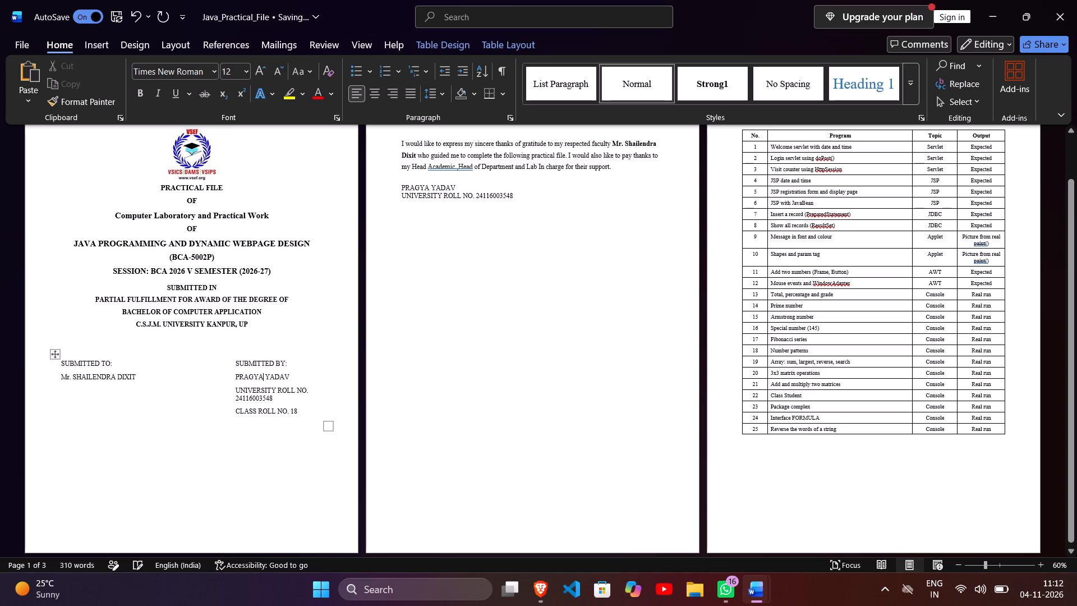
{"action": "left_click", "coordinate": [196, 402]}
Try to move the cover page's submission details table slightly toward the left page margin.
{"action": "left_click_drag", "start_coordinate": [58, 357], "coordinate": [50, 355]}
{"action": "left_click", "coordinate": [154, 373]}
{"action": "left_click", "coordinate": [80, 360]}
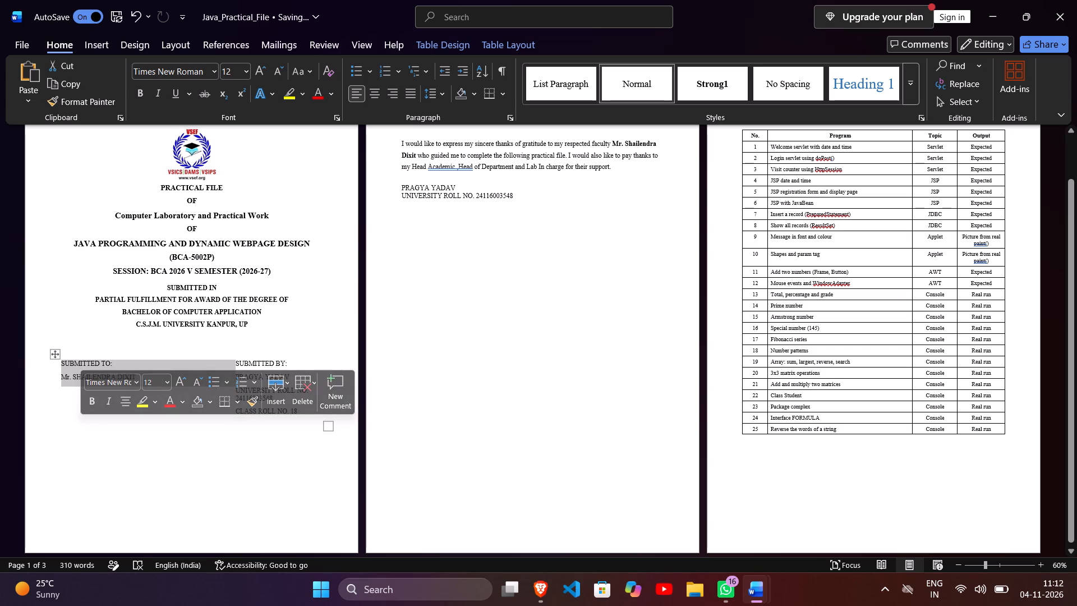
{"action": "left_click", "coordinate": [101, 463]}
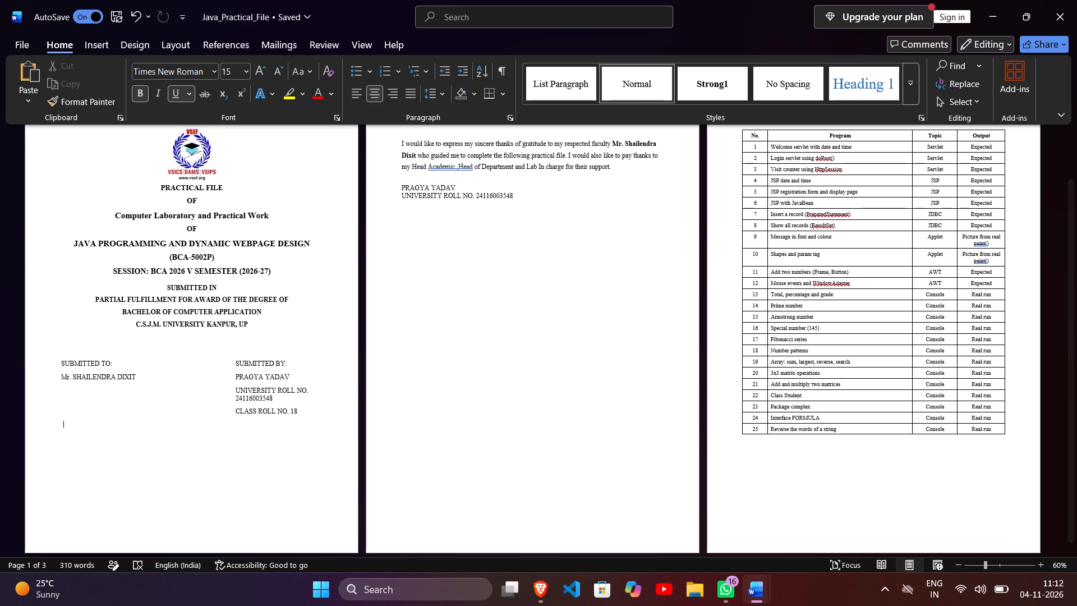
Check the layout of all three pages and save the practical file.
{"action": "scroll", "coordinate": [490, 430], "scroll_direction": "up", "scroll_amount": 3}
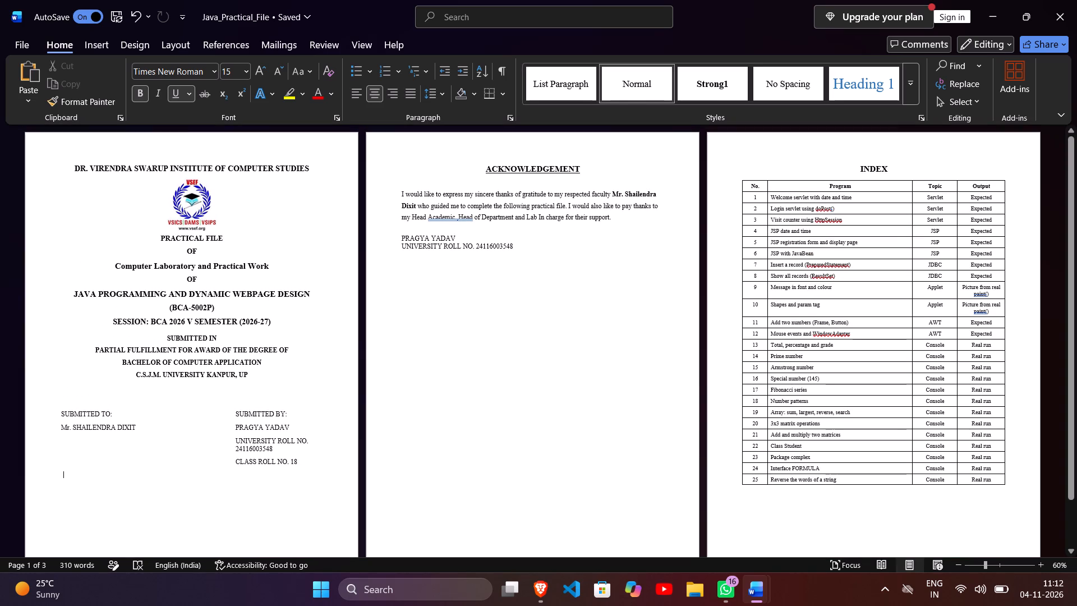
{"action": "scroll", "coordinate": [490, 430], "scroll_direction": "down", "scroll_amount": 5}
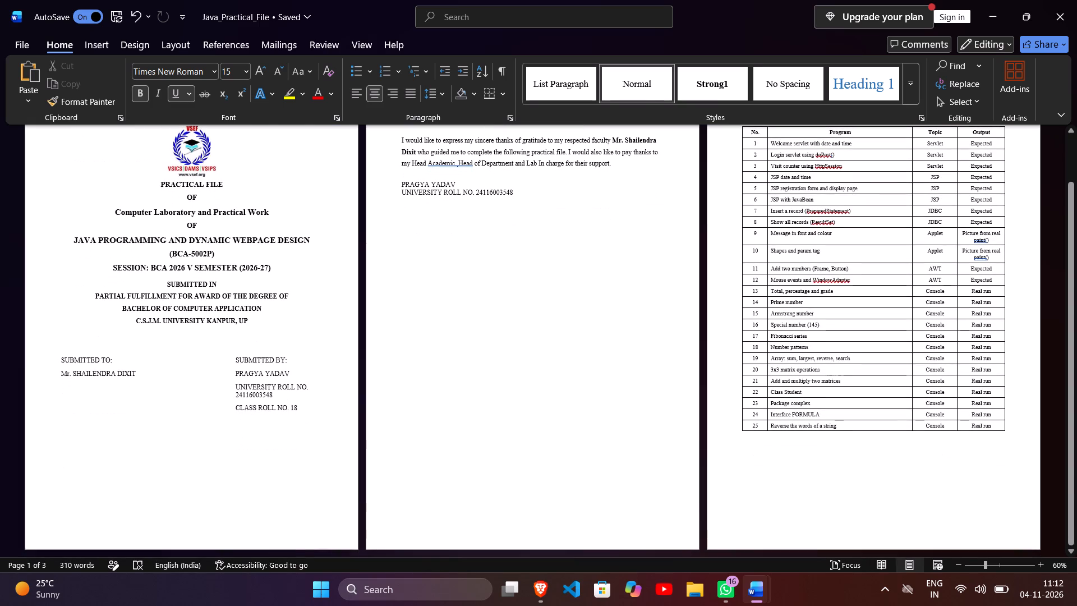
{"action": "key", "text": "ctrl+s"}
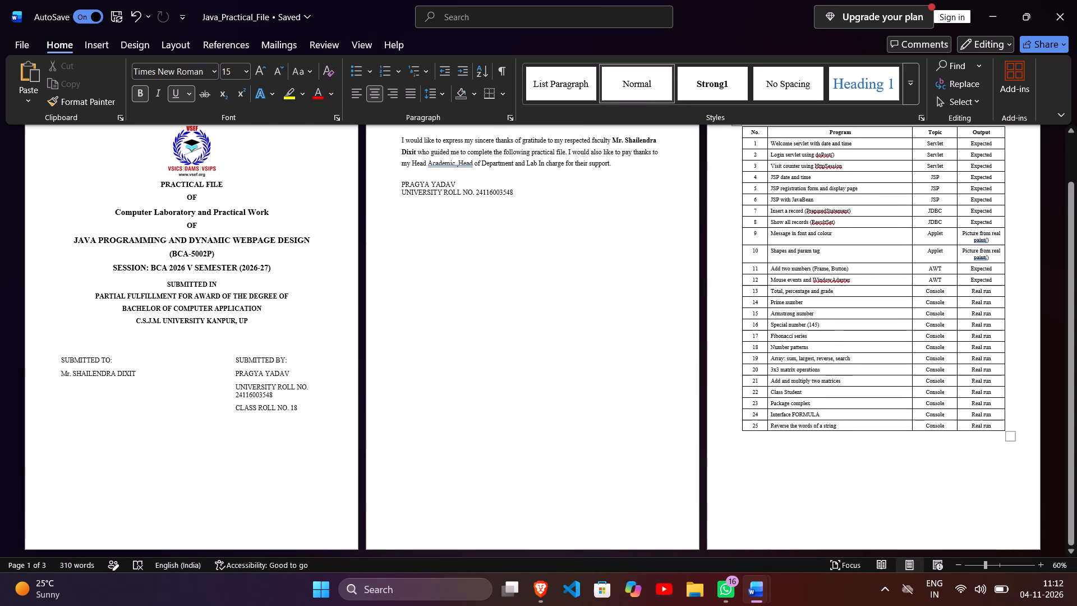
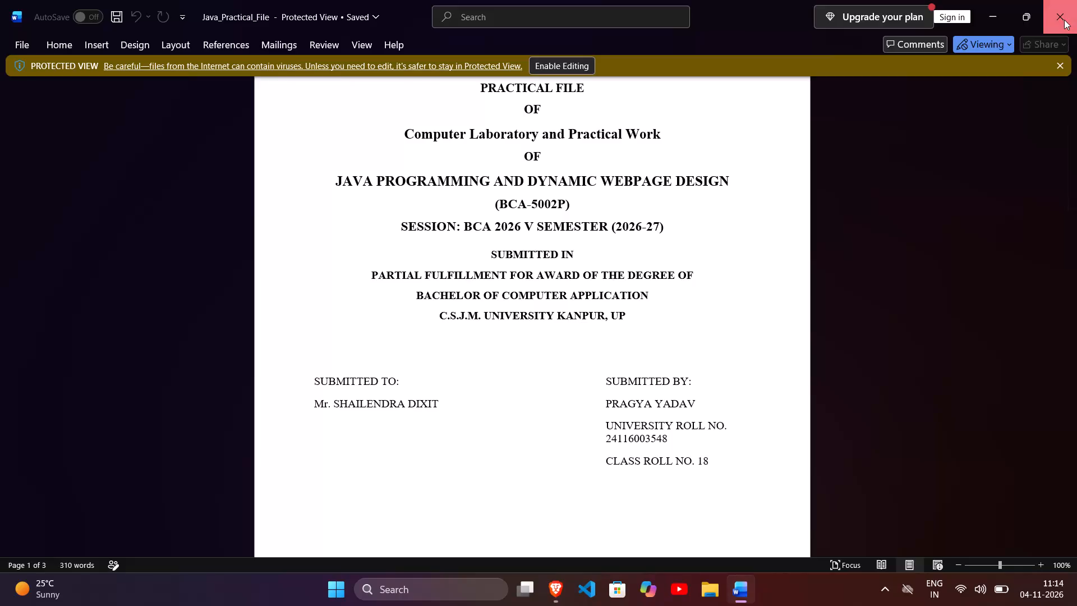
Switch to the Brave browser and close its window, including the Claude chat with the converted practical file.
{"action": "left_click", "coordinate": [572, 595]}
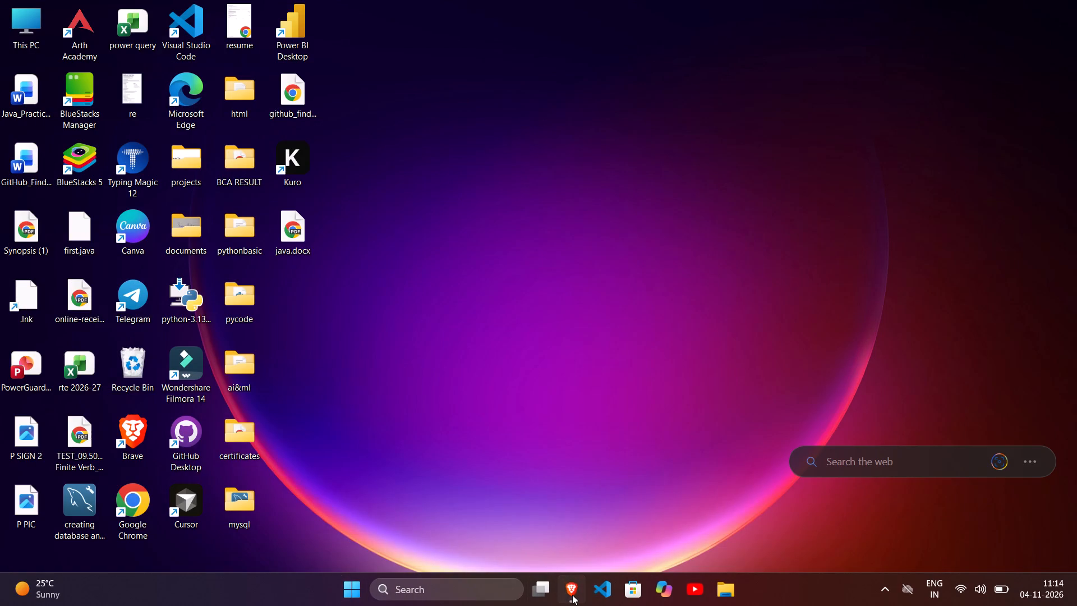
{"action": "left_click", "coordinate": [1049, 8]}
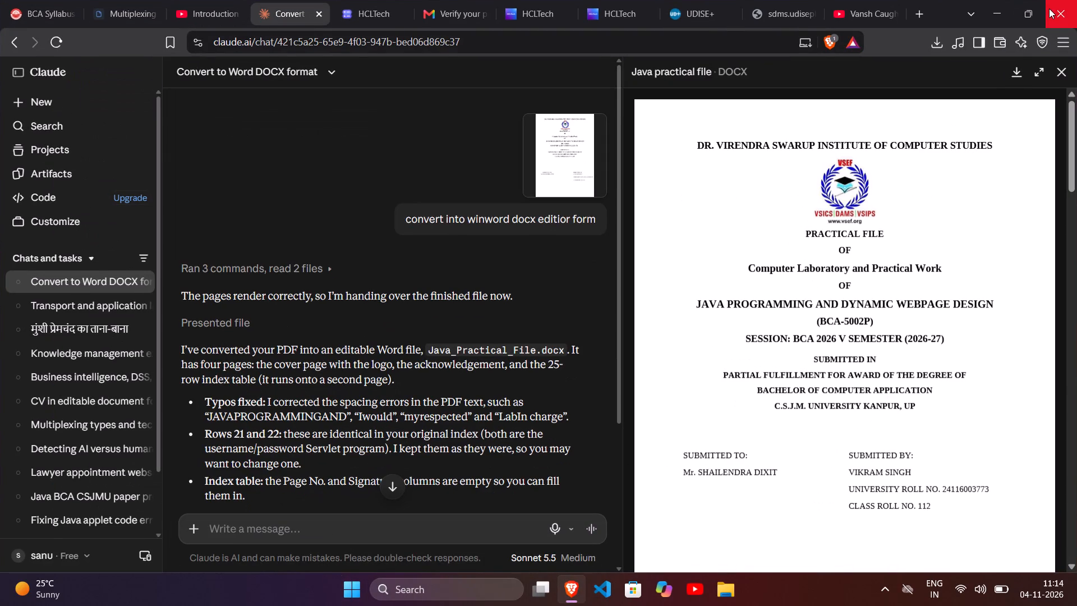
{"action": "triple_click", "coordinate": [1049, 8]}
{"action": "left_click", "coordinate": [1049, 8]}
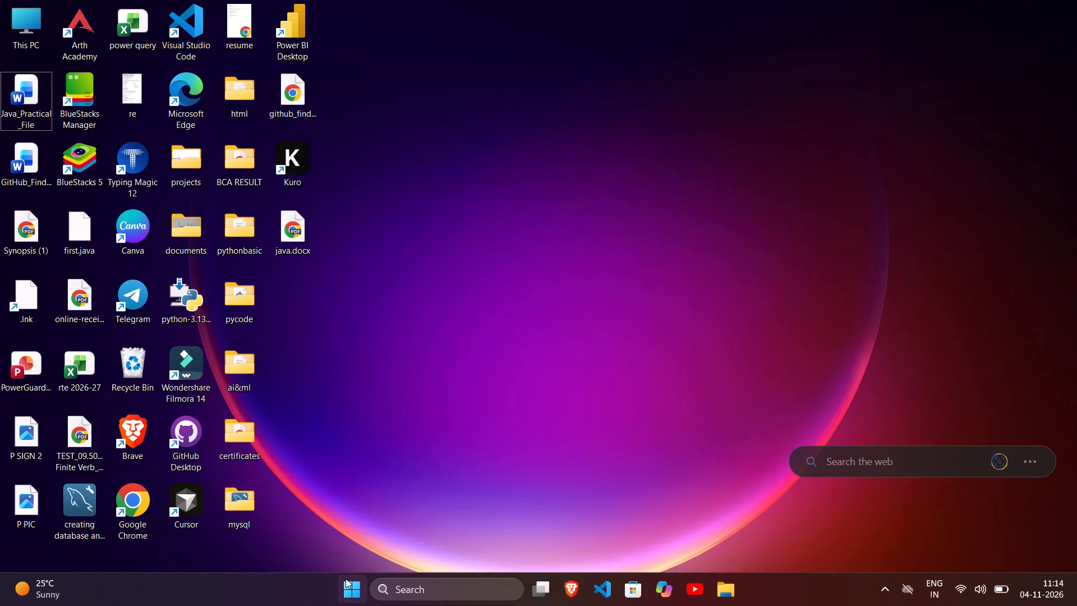
Open the Windows power options.
{"action": "left_click", "coordinate": [346, 579]}
{"action": "left_click", "coordinate": [642, 544]}
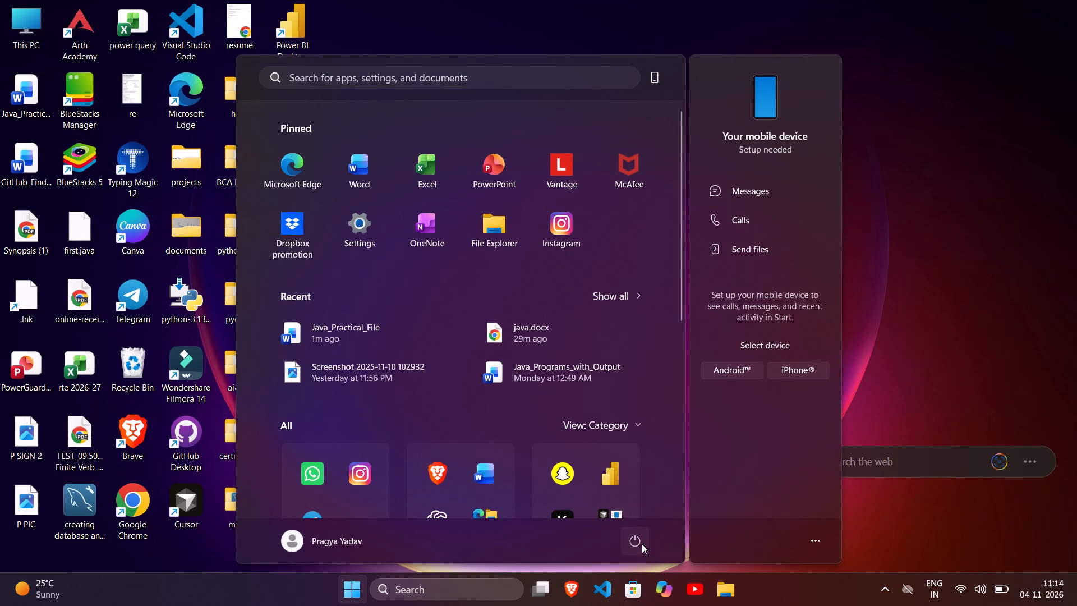